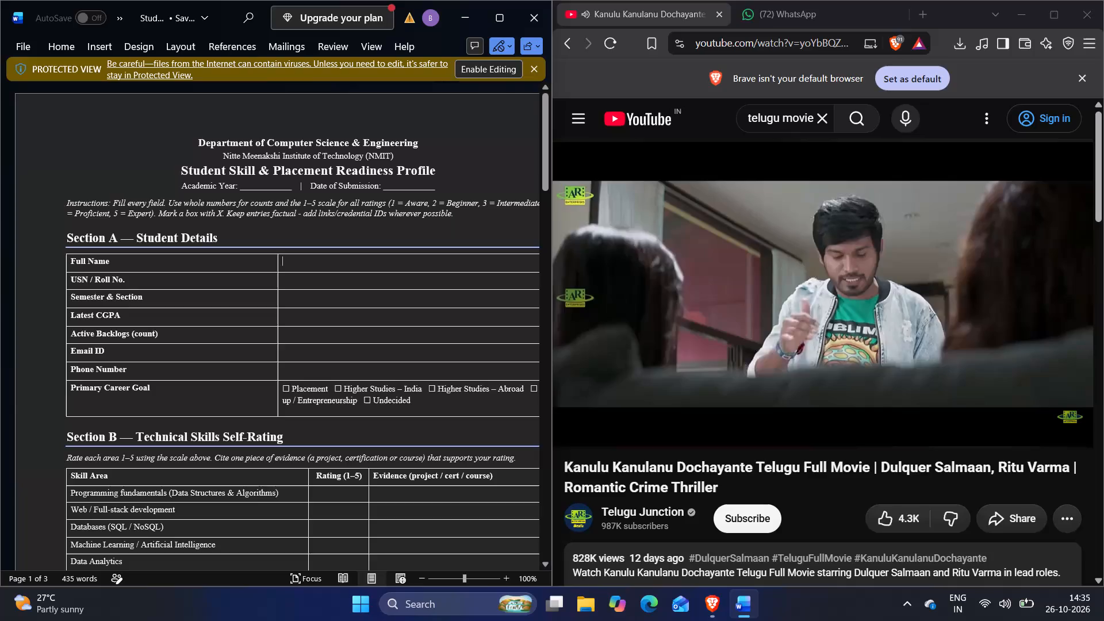
# Enable editing for the protected Student Skill & Placement Readiness Profile document.
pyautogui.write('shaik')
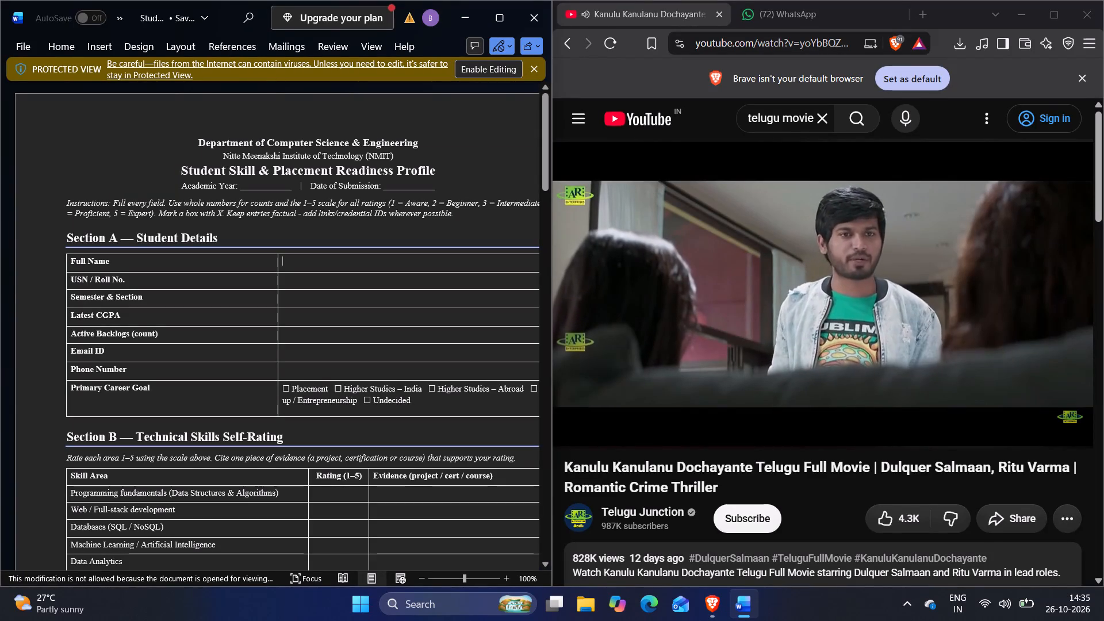
pyautogui.click(300, 261)
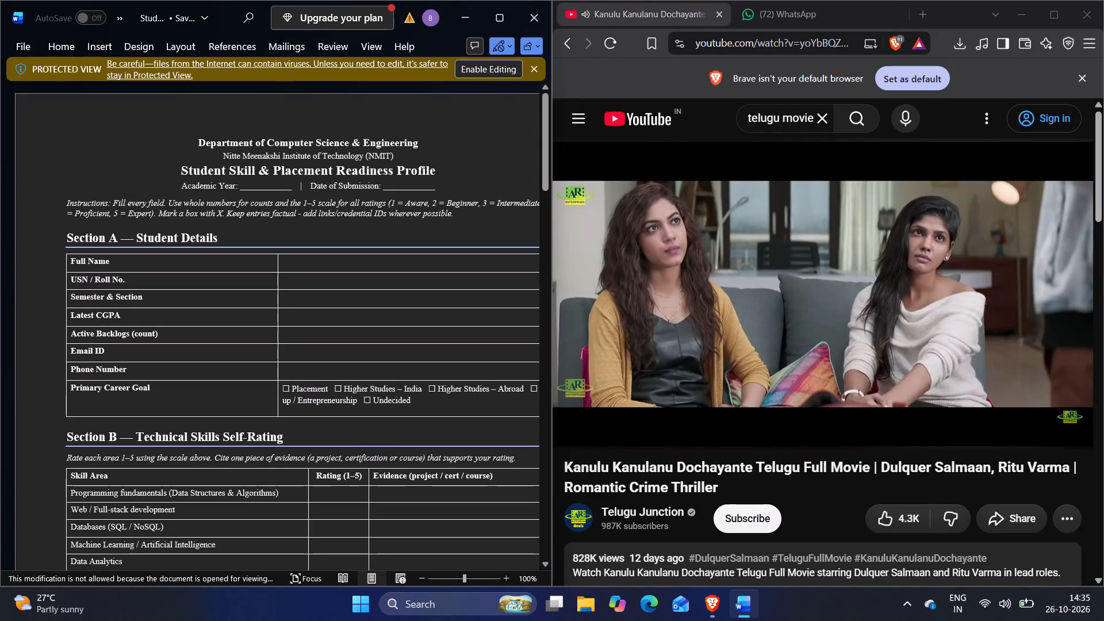
pyautogui.click(493, 72)
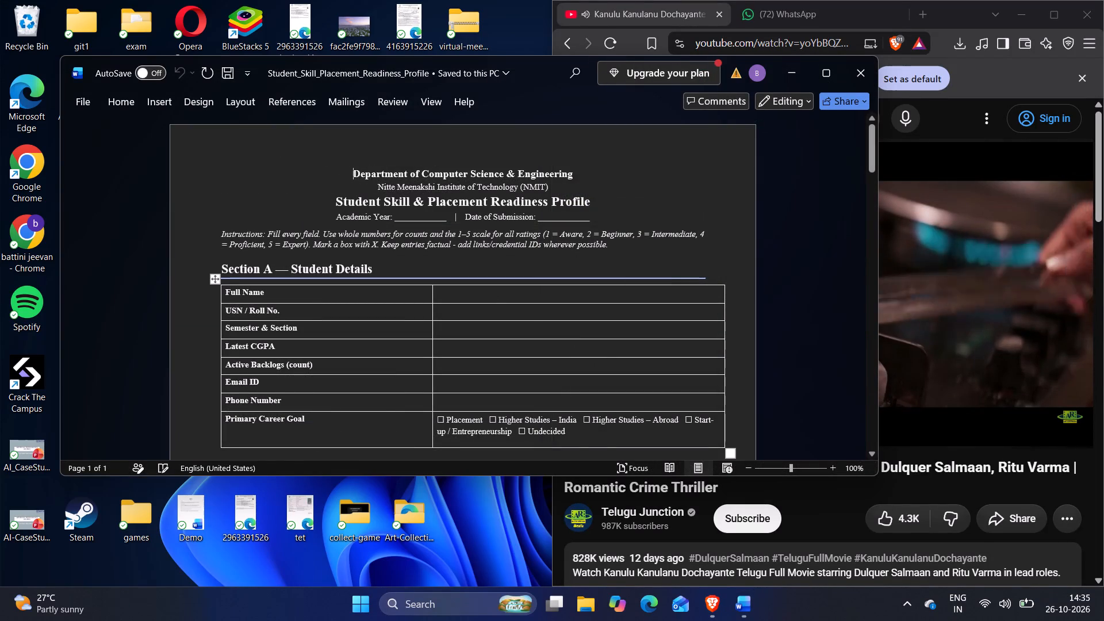
# Enter the student's name in capital letters in the Full Name row of Section A.
pyautogui.click(487, 296)
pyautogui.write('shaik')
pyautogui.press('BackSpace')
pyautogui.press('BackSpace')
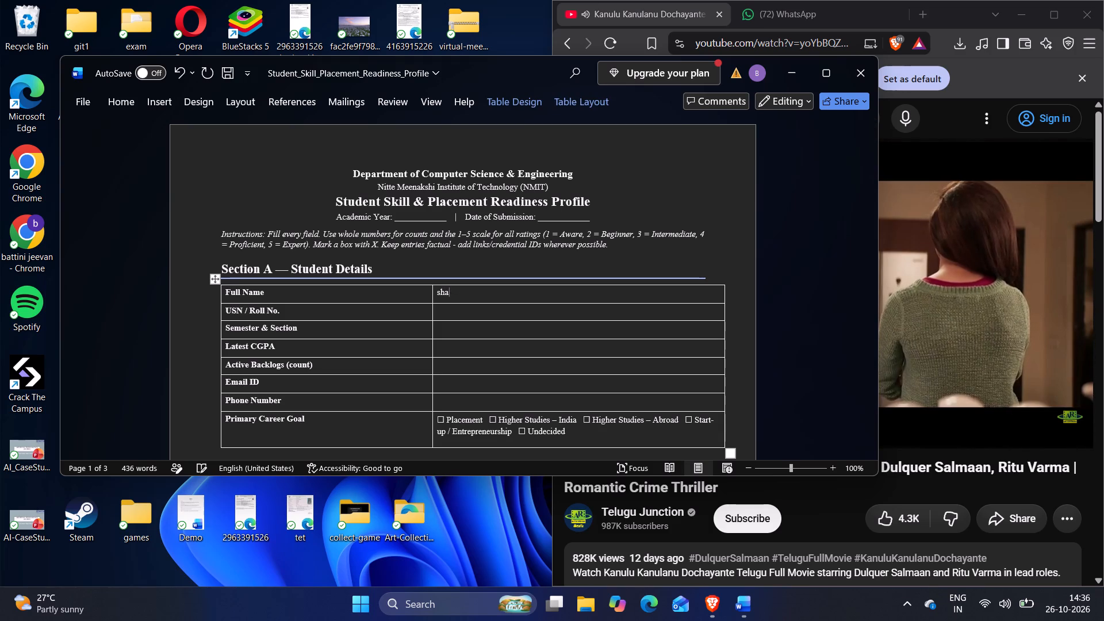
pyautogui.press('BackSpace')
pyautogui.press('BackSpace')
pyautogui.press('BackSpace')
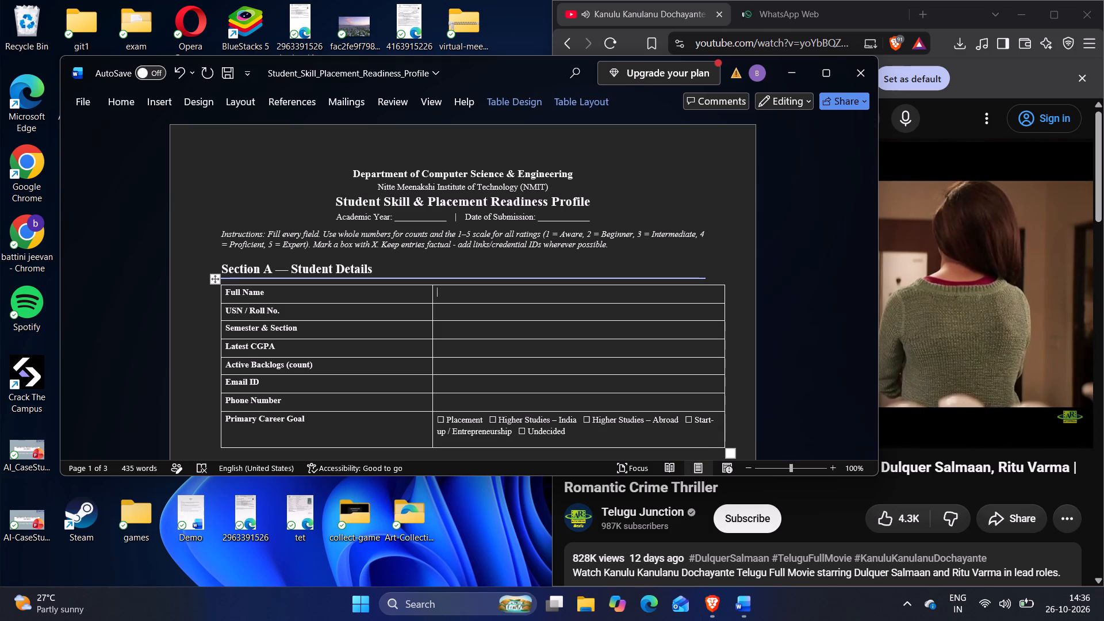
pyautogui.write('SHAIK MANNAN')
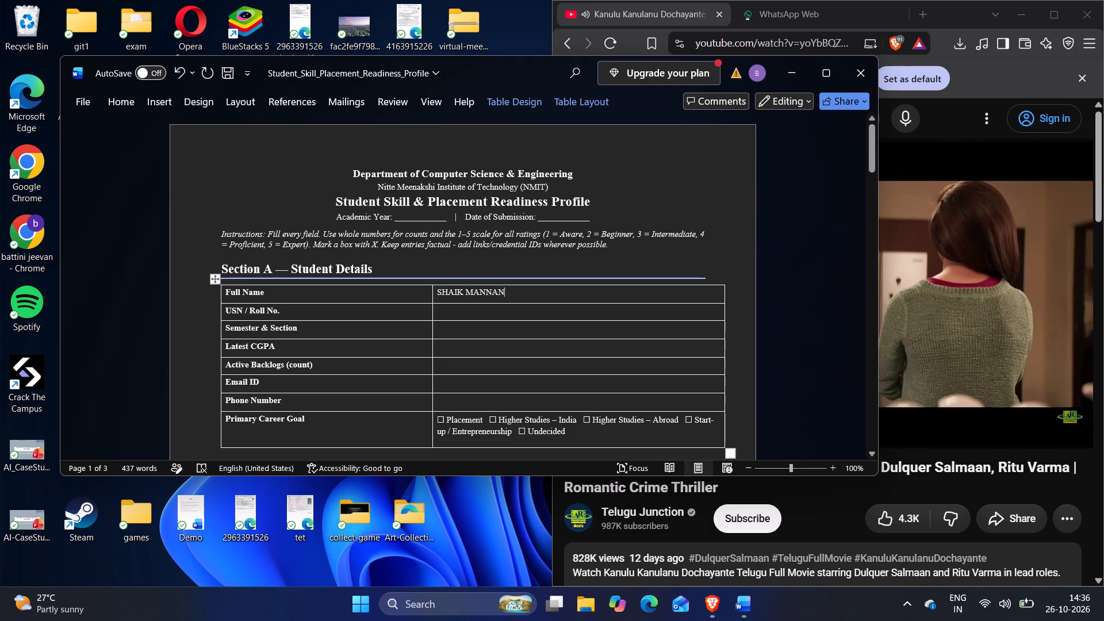
# Enter the student's roll number in the USN / Roll No. row of the Student Details table.
pyautogui.click(459, 313)
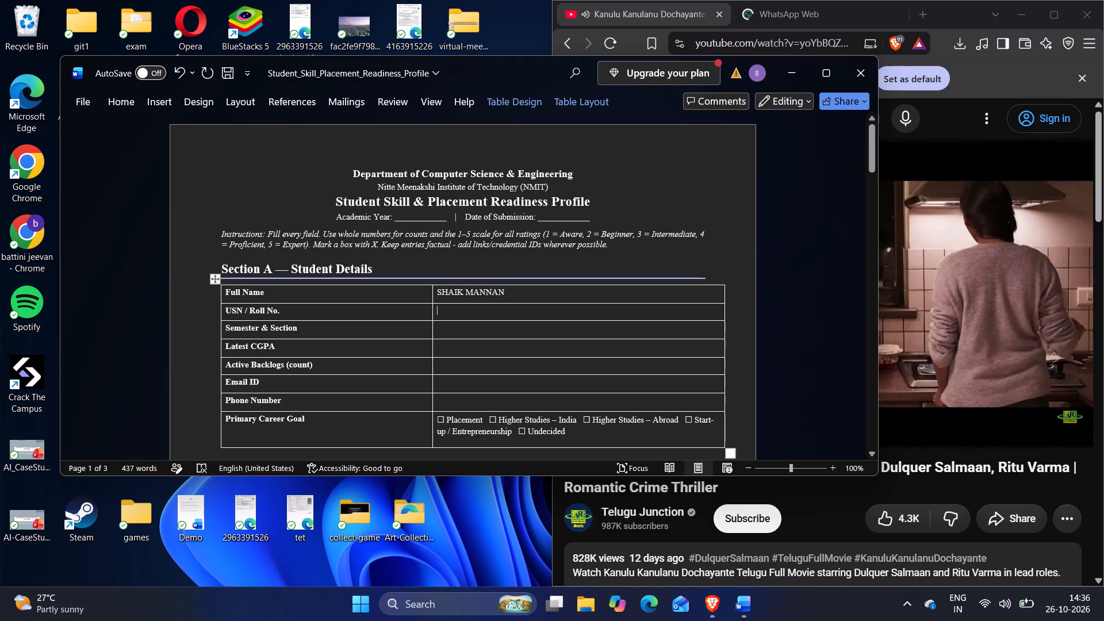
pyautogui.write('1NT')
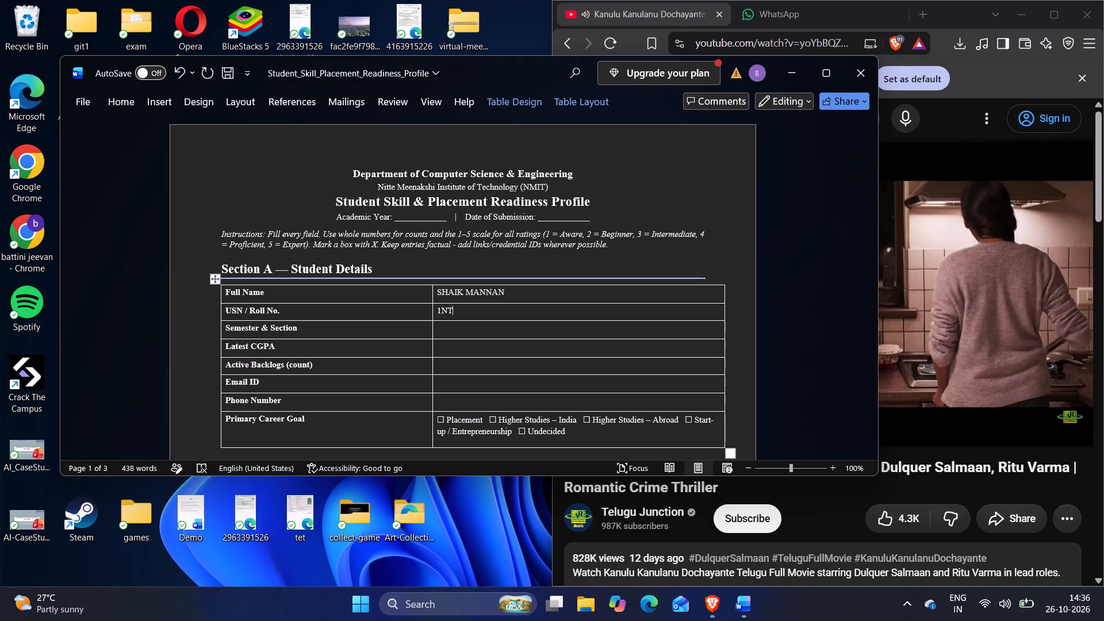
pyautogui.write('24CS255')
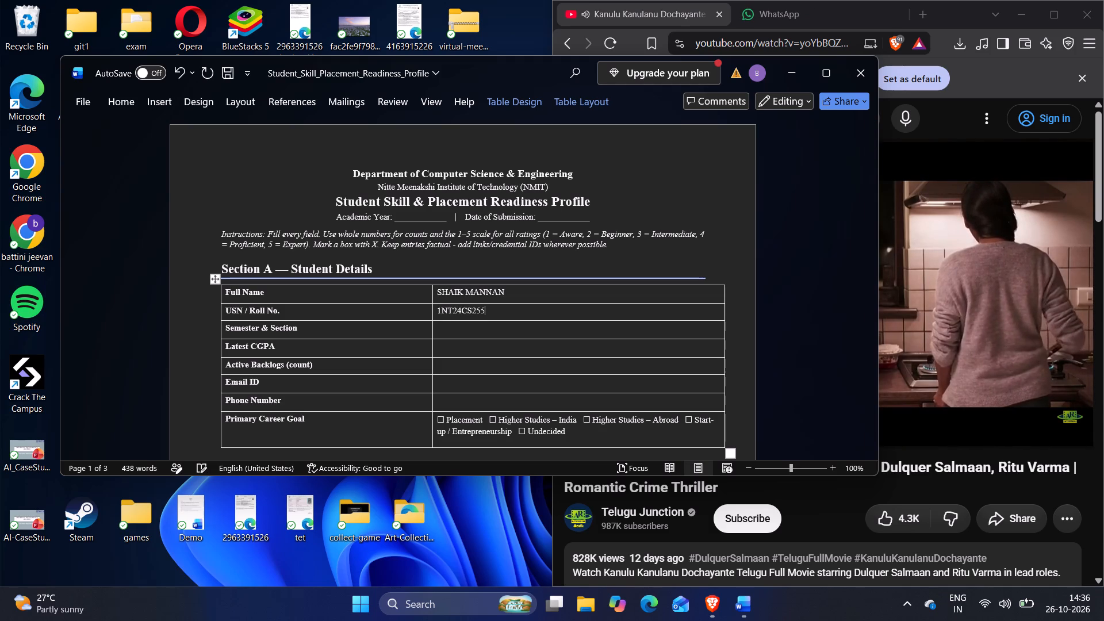
# Fill in the Semester & Section row of the Student Details table with "5 SEM, E".
pyautogui.click(444, 330)
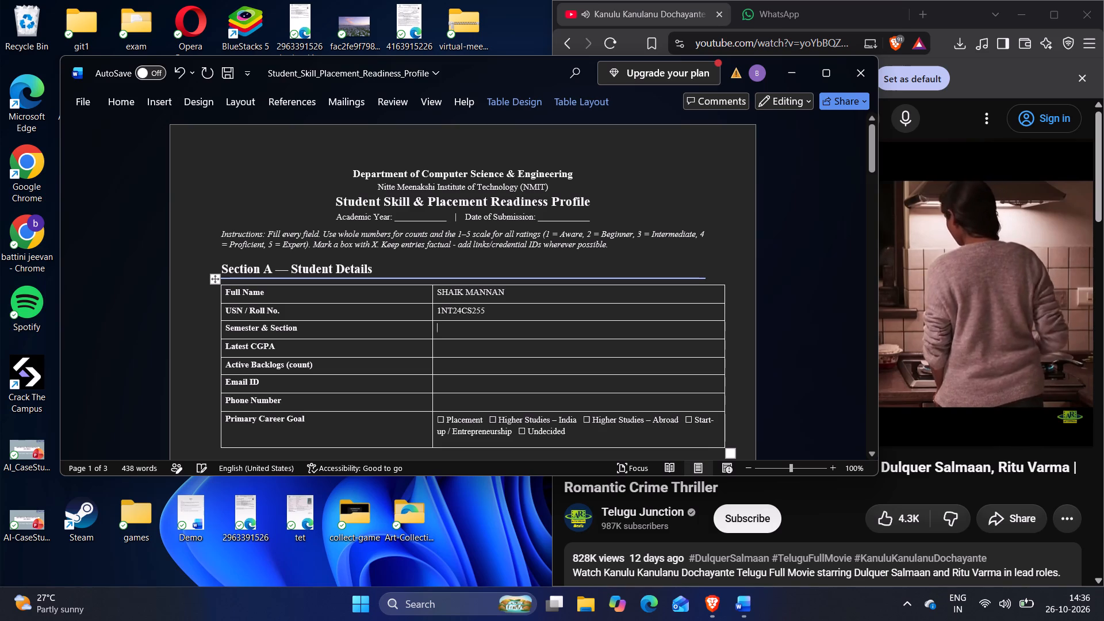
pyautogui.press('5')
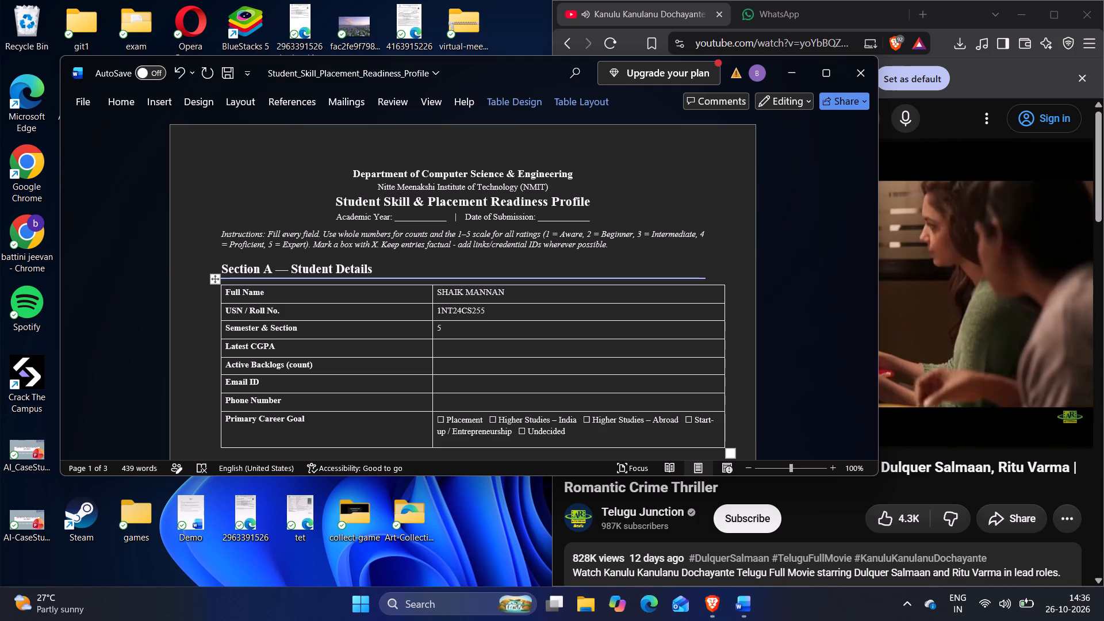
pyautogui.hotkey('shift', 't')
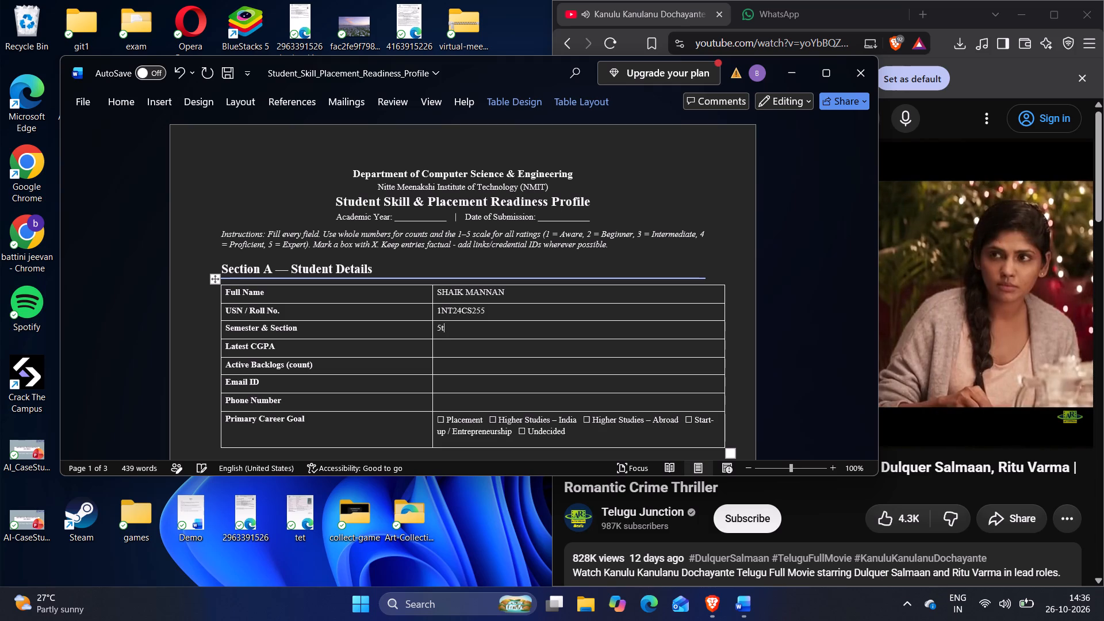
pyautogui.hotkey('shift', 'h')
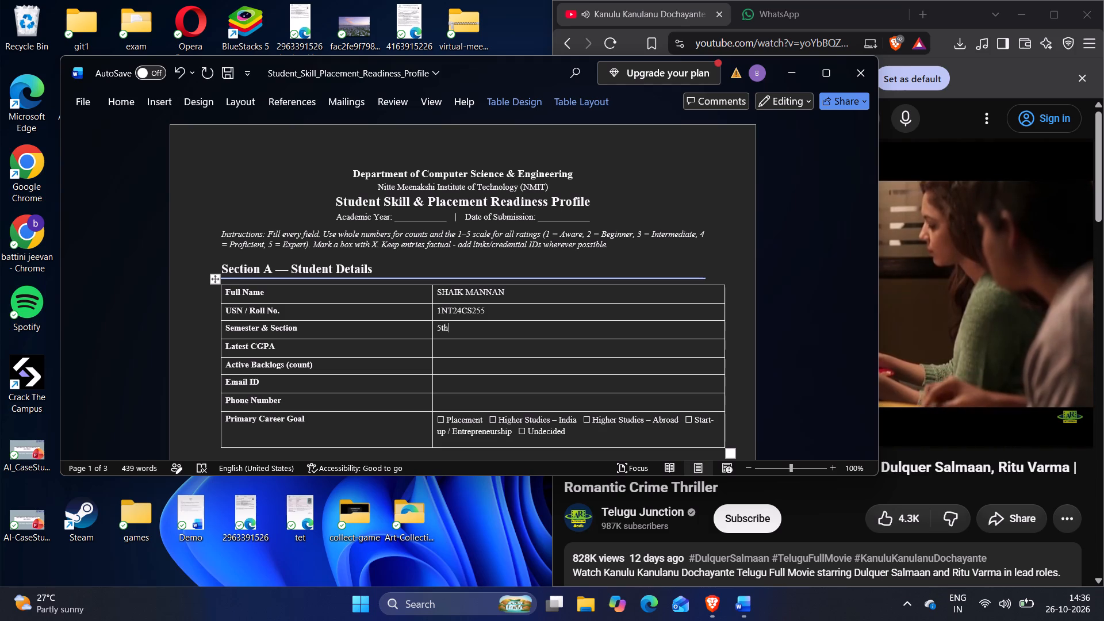
pyautogui.press('BackSpace')
pyautogui.press('BackSpace')
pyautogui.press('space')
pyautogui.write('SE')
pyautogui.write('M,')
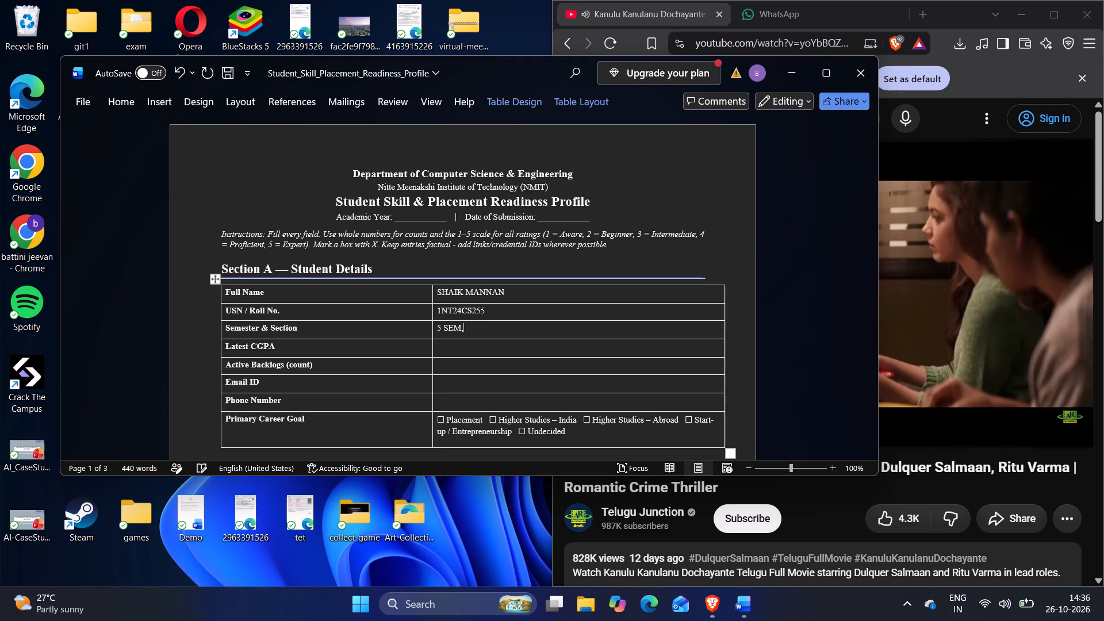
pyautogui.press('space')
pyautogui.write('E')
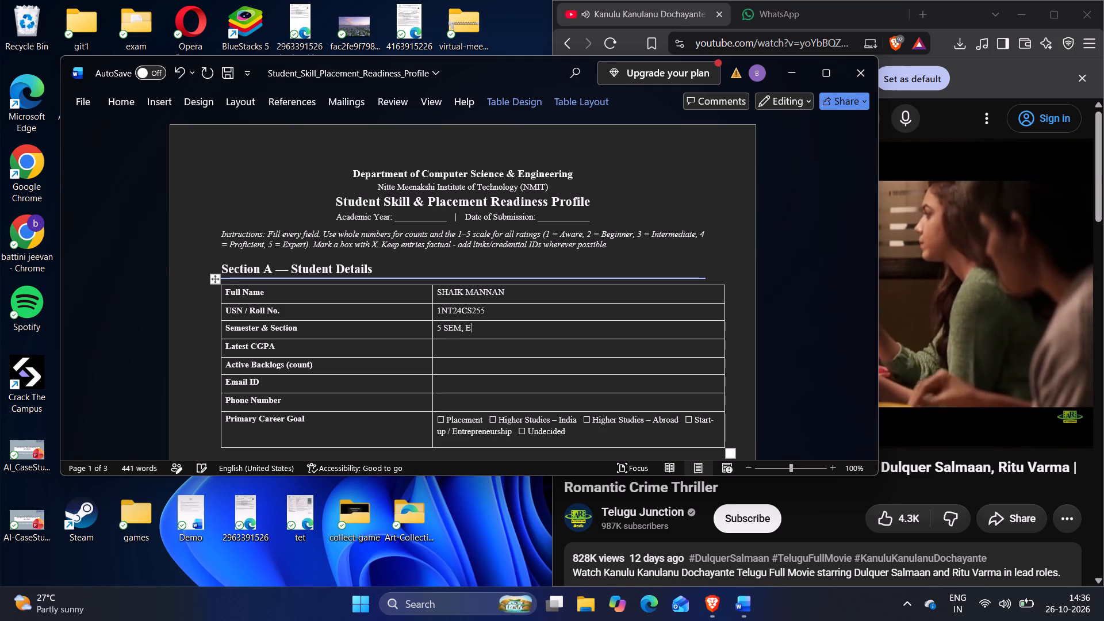
# Begin the Latest CGPA entry in the Student Details table.
pyautogui.click(441, 347)
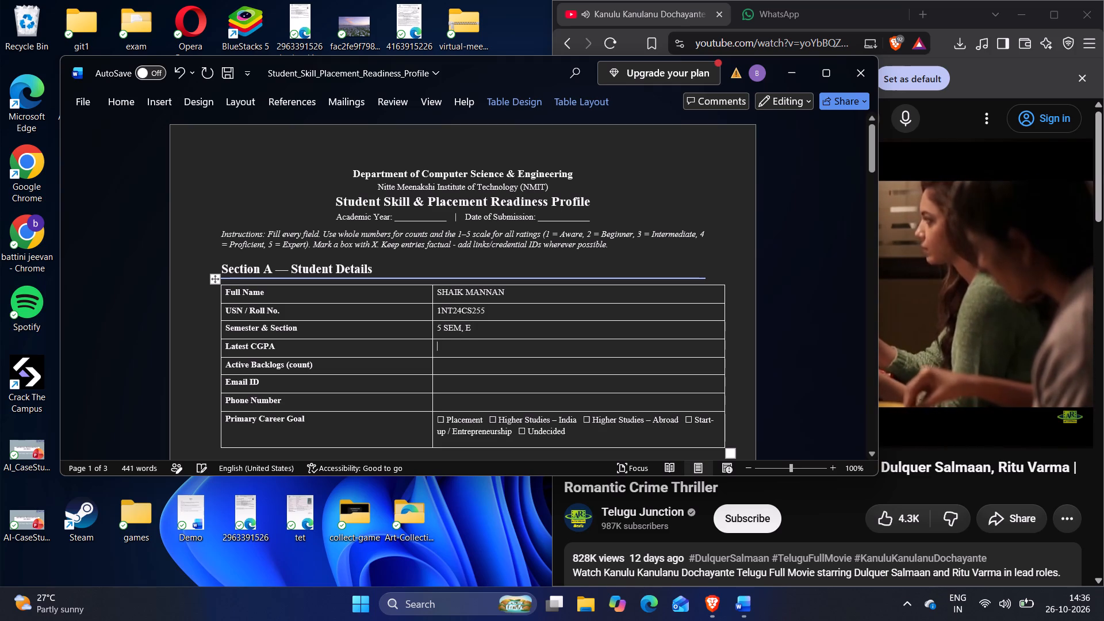
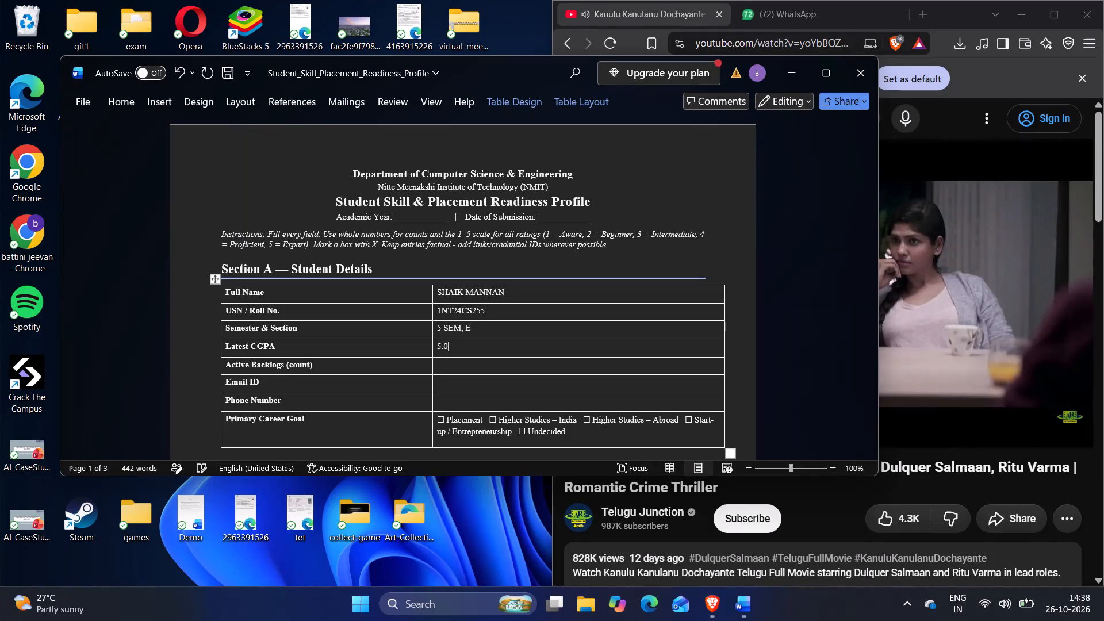
# Fill in the Active Backlogs (count) row of the Student Details table with 1.
pyautogui.click(452, 367)
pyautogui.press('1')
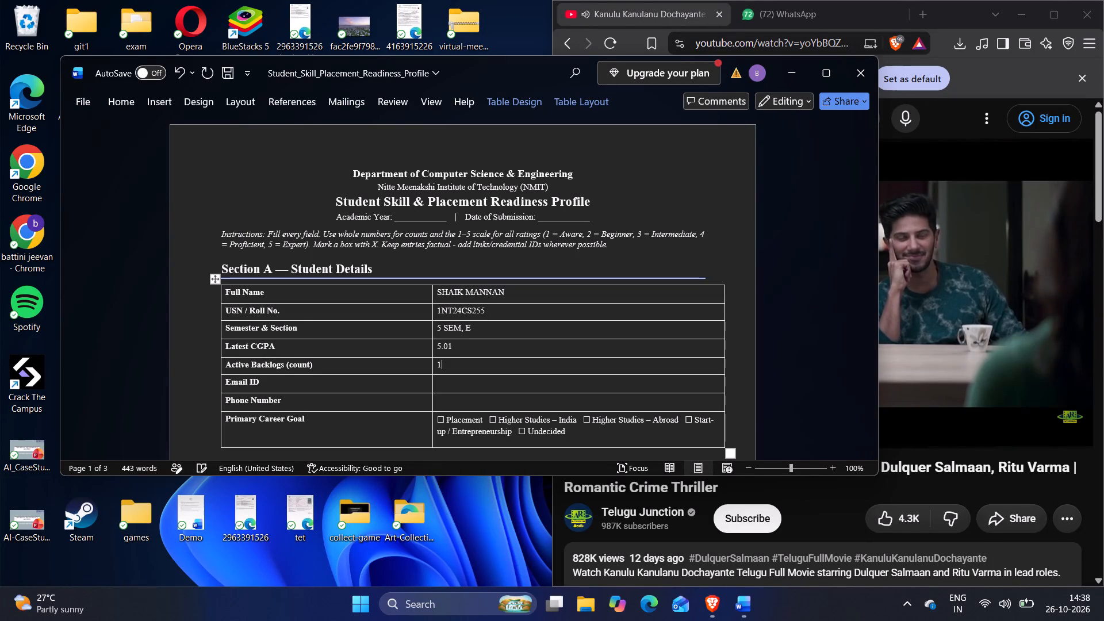
# Enter the student's college e-mail address in the Email ID row of the Student Details table.
pyautogui.click(446, 385)
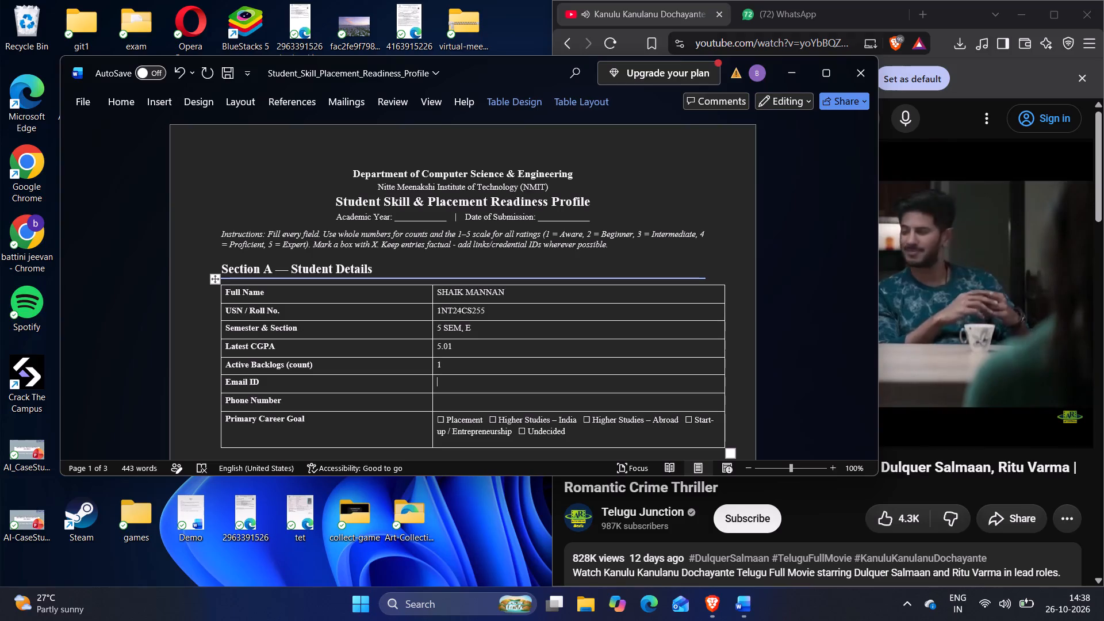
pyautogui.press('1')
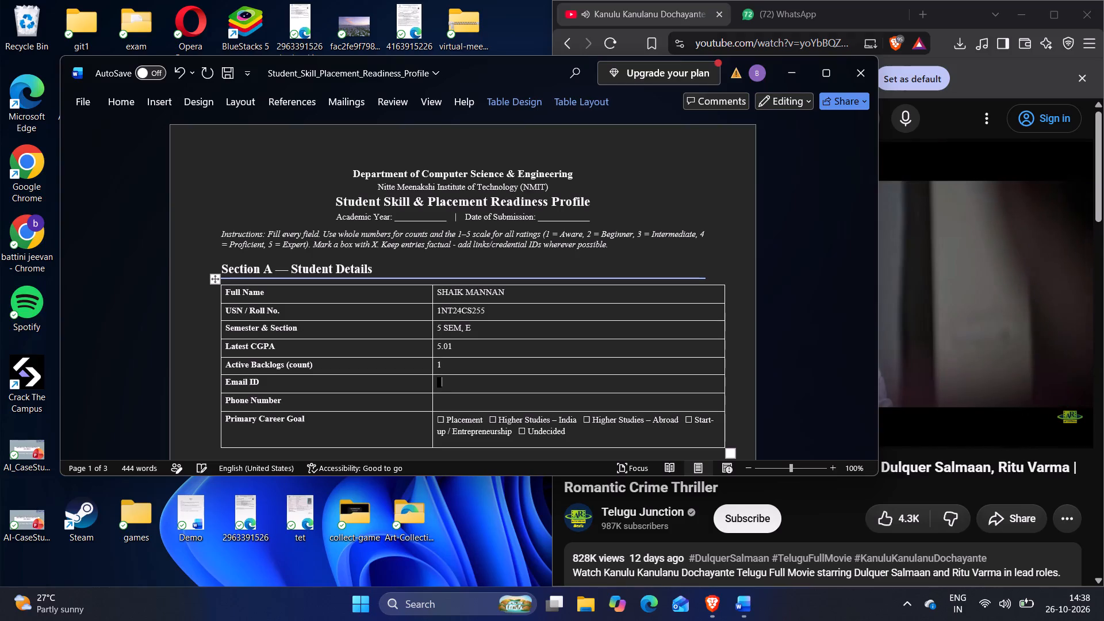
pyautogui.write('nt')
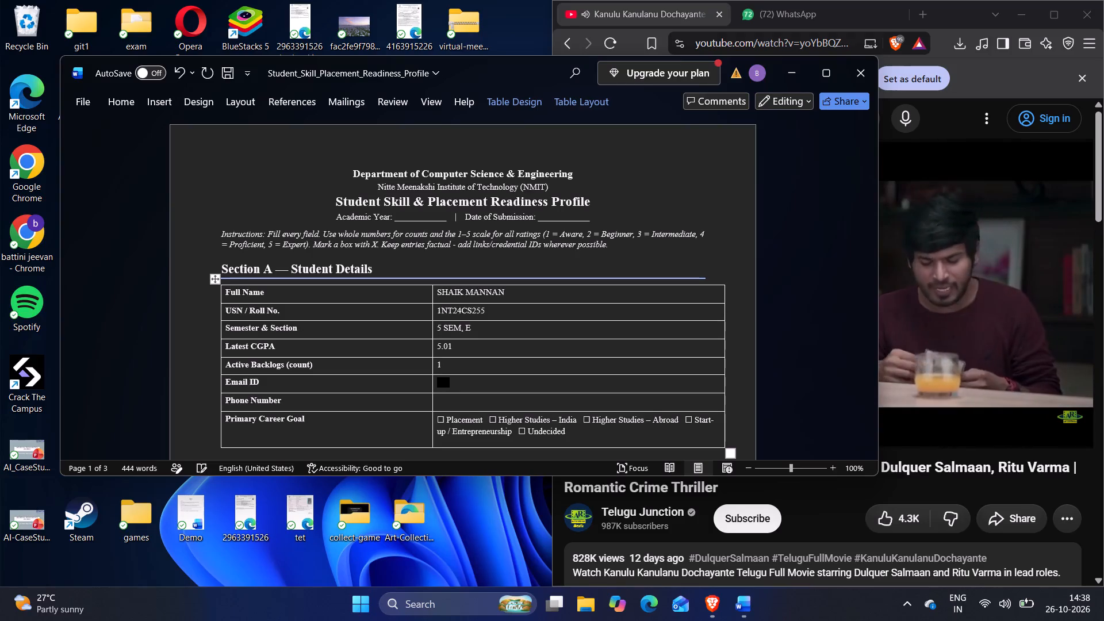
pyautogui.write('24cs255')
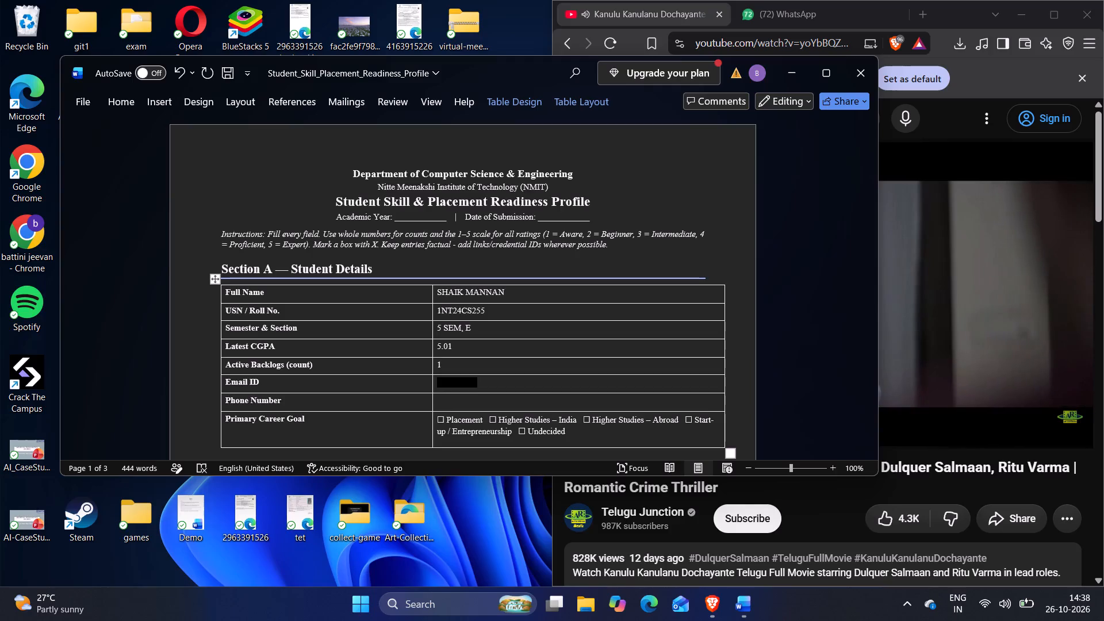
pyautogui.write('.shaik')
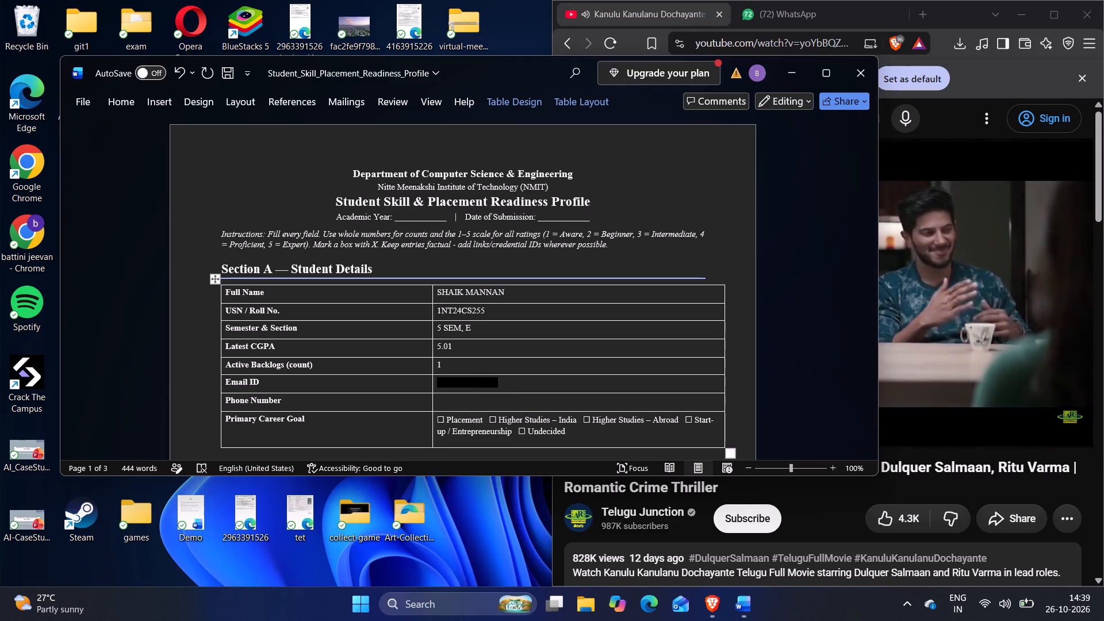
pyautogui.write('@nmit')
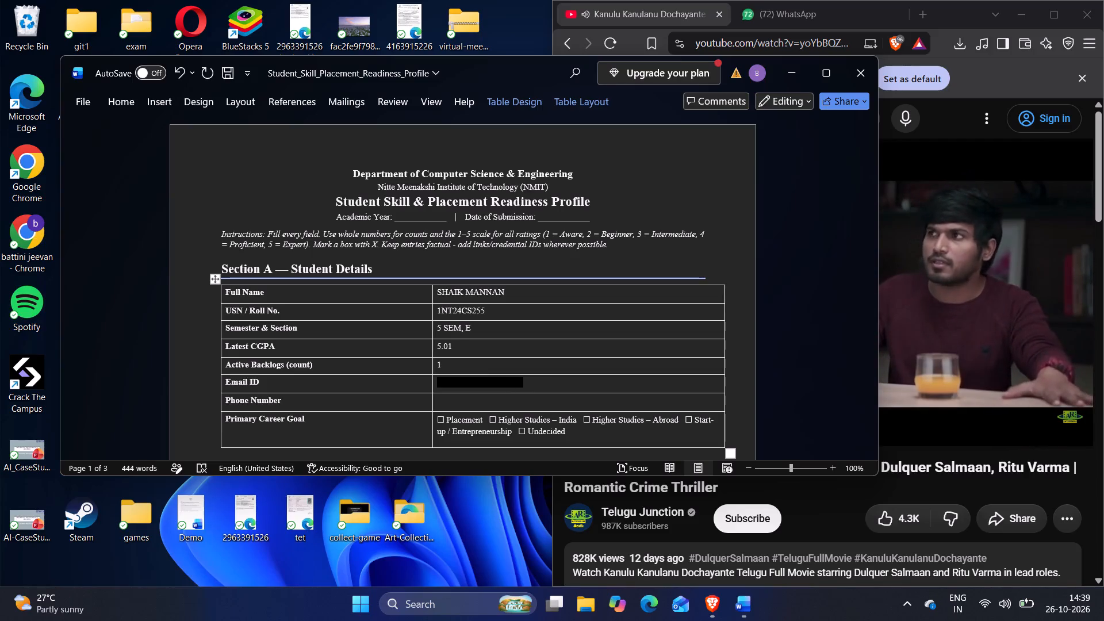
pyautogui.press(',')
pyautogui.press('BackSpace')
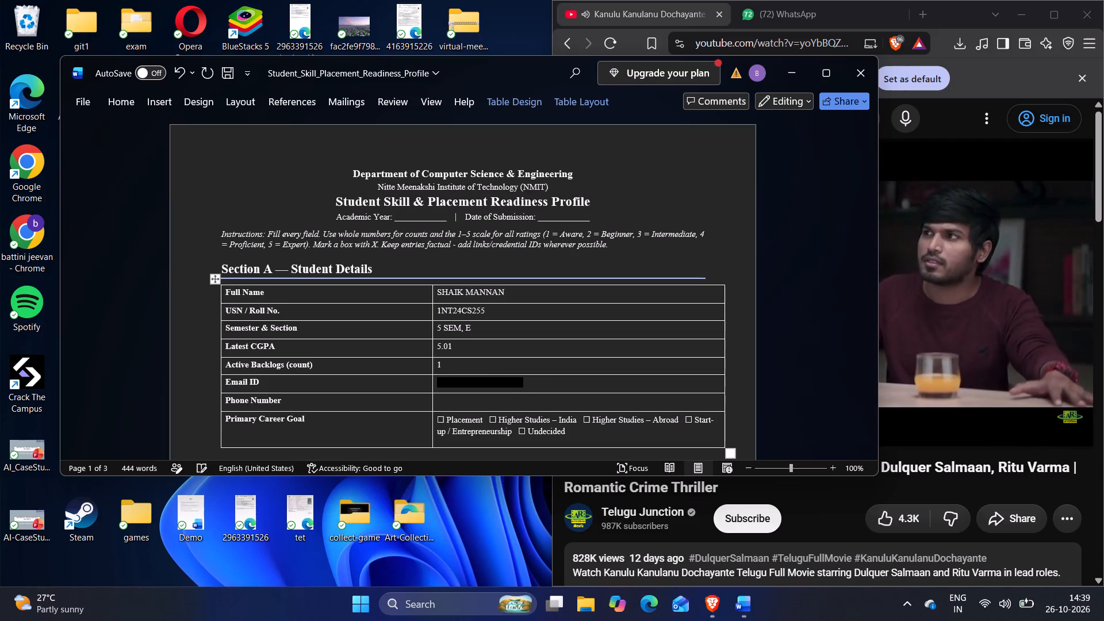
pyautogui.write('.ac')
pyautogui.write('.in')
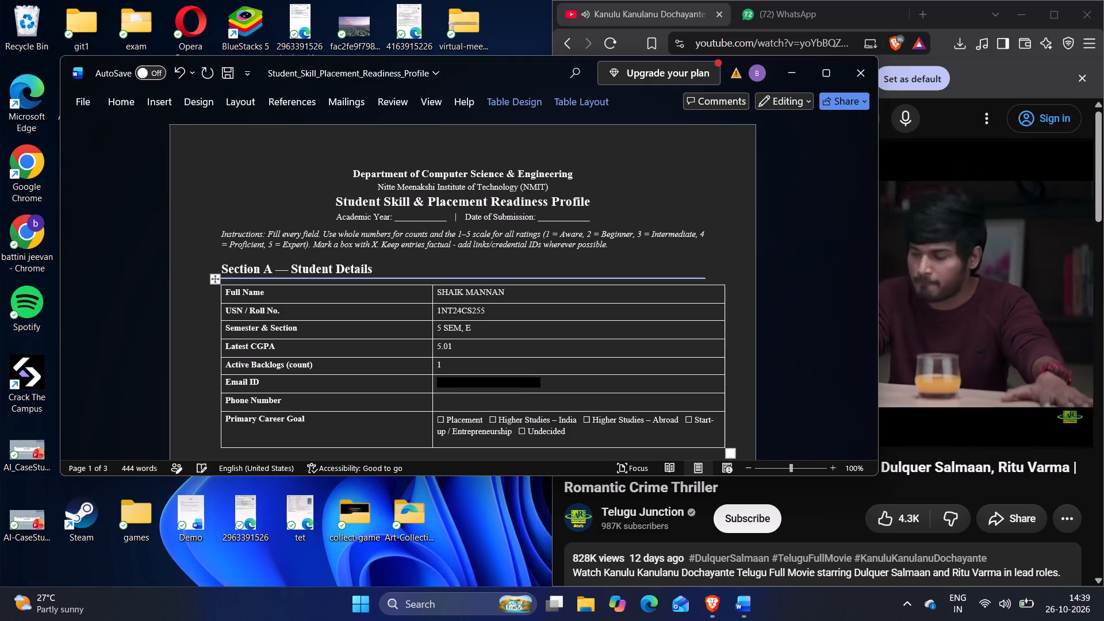
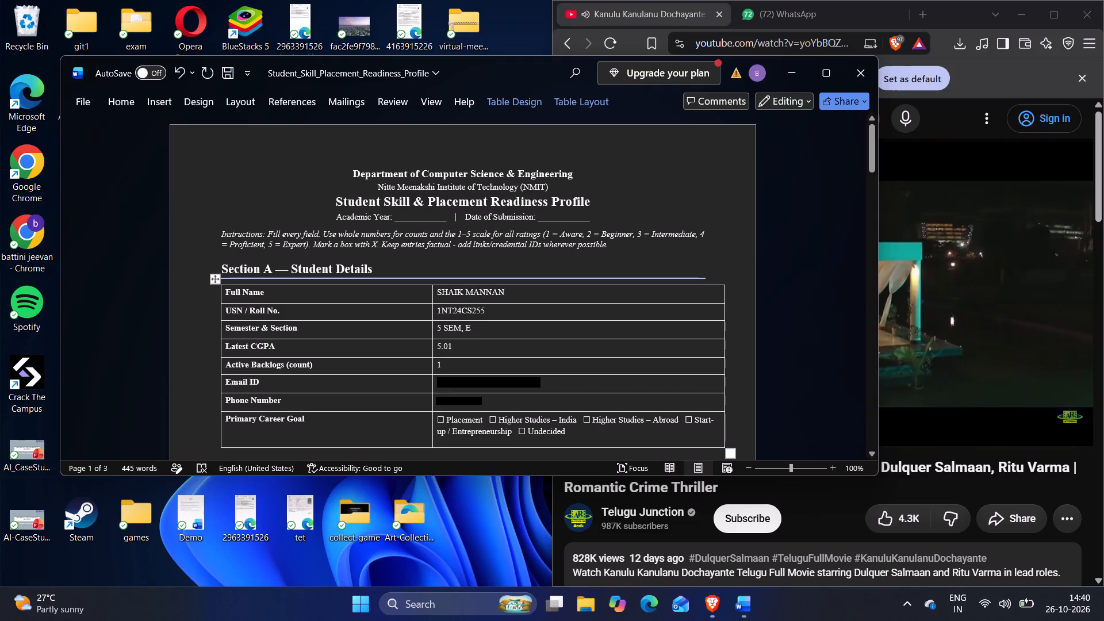
# Delete the Higher Studies, Start-up / Entrepreneurship and Undecided options from the Primary Career Goal row, keeping only Placement.
pyautogui.click(572, 429)
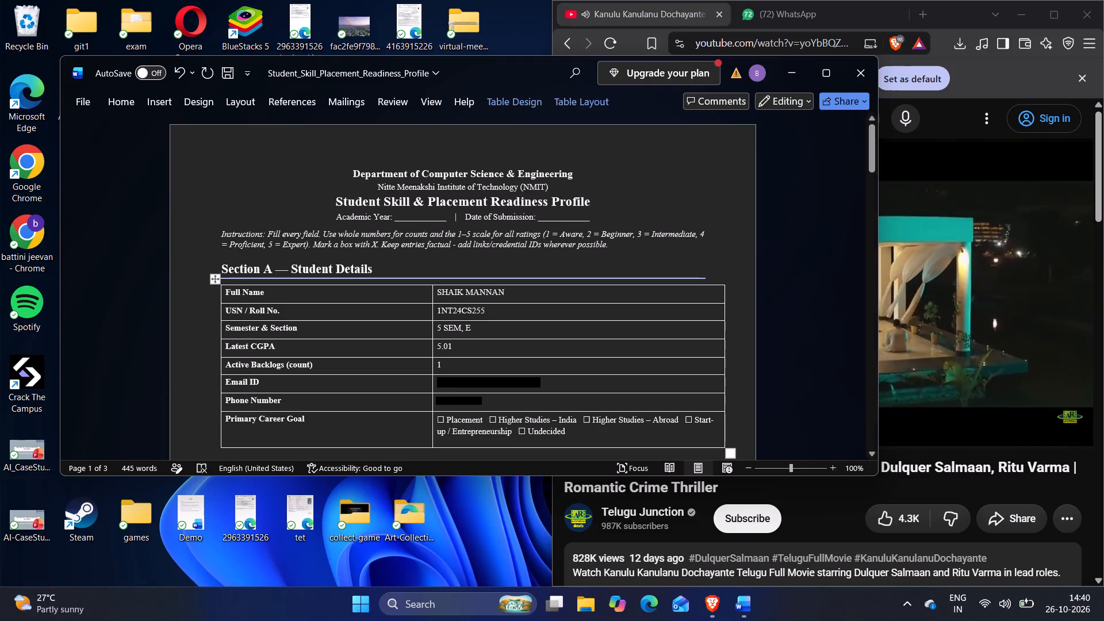
pyautogui.press('BackSpace')
pyautogui.press('BackSpace')
pyautogui.press('BackSpace')
pyautogui.press('BackSpace')
pyautogui.press('BackSpace')
pyautogui.press('BackSpace')
pyautogui.press('BackSpace')
pyautogui.press('BackSpace')
pyautogui.press('BackSpace')
pyautogui.press('BackSpace')
pyautogui.press('BackSpace')
pyautogui.press('BackSpace')
pyautogui.press('BackSpace')
pyautogui.press('BackSpace')
pyautogui.press('BackSpace')
pyautogui.press('BackSpace')
pyautogui.press('BackSpace')
pyautogui.press('BackSpace')
pyautogui.press('BackSpace')
pyautogui.press('BackSpace')
pyautogui.press('BackSpace')
pyautogui.press('BackSpace')
pyautogui.press('BackSpace')
pyautogui.press('BackSpace')
pyautogui.press('BackSpace')
pyautogui.press('BackSpace')
pyautogui.press('BackSpace')
pyautogui.press('BackSpace')
pyautogui.press('BackSpace')
pyautogui.press('BackSpace')
pyautogui.press('BackSpace')
pyautogui.press('BackSpace')
pyautogui.press('BackSpace')
pyautogui.press('BackSpace')
pyautogui.press('BackSpace')
pyautogui.press('BackSpace')
pyautogui.press('BackSpace')
pyautogui.press('BackSpace')
pyautogui.press('BackSpace')
pyautogui.press('BackSpace')
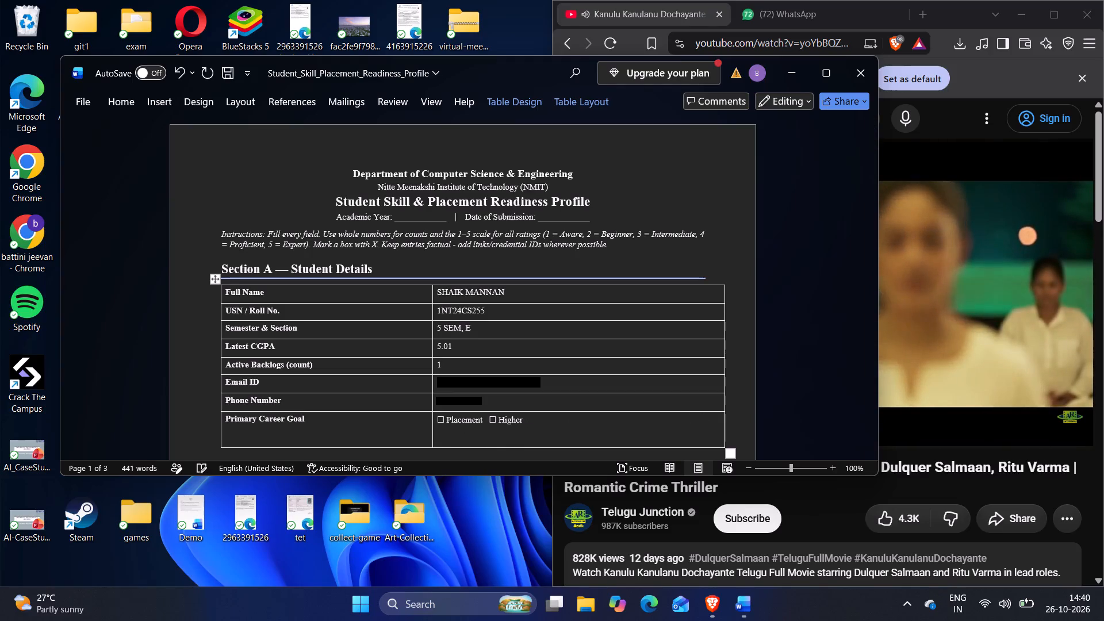
pyautogui.press('BackSpace')
pyautogui.press('BackSpace')
pyautogui.press('BackSpace')
pyautogui.press('BackSpace')
pyautogui.press('BackSpace')
pyautogui.press('BackSpace')
pyautogui.press('BackSpace')
# In Section B, rate Programming fundamentals 3, Web / Full-stack development 4, Databases 4 and Machine Learning / Artificial Intelligence 3.
pyautogui.scroll(-2, 572, 429)
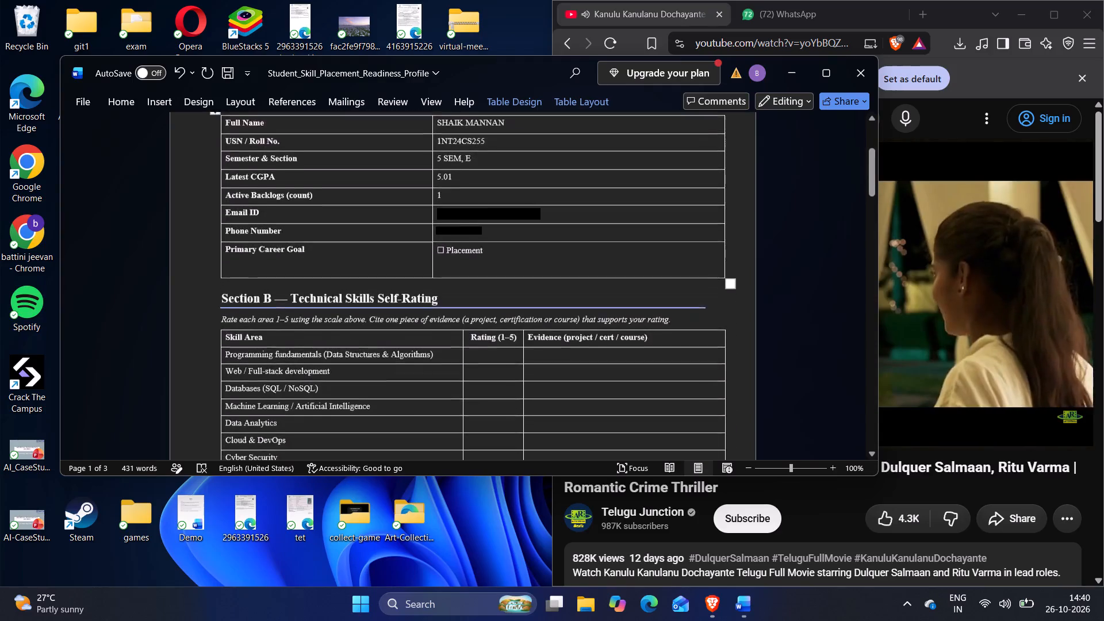
pyautogui.scroll(-1, 572, 429)
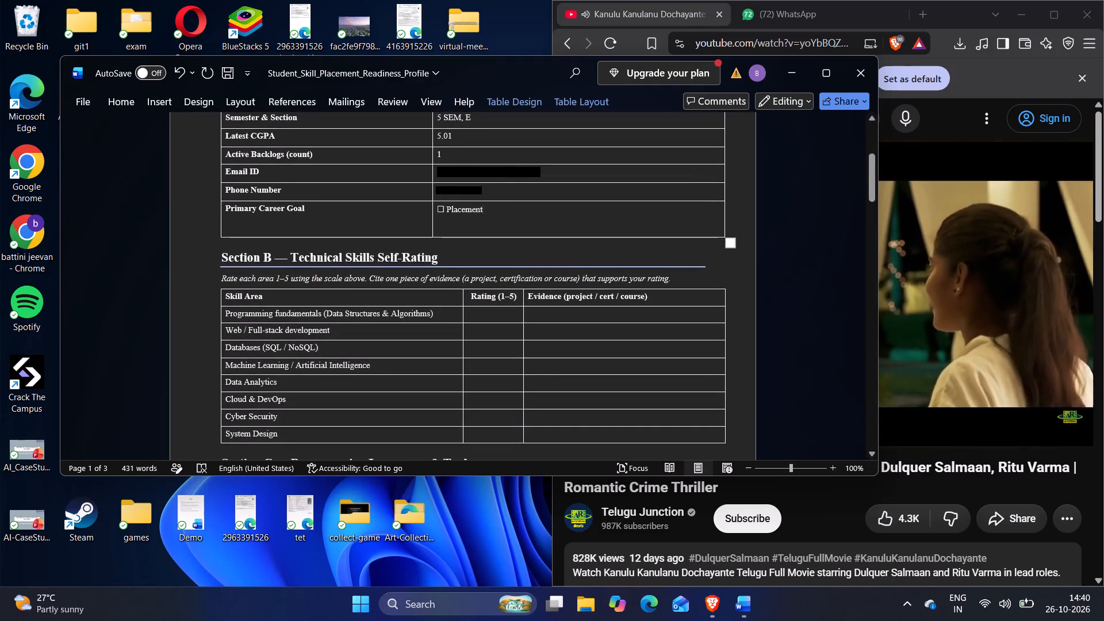
pyautogui.click(473, 316)
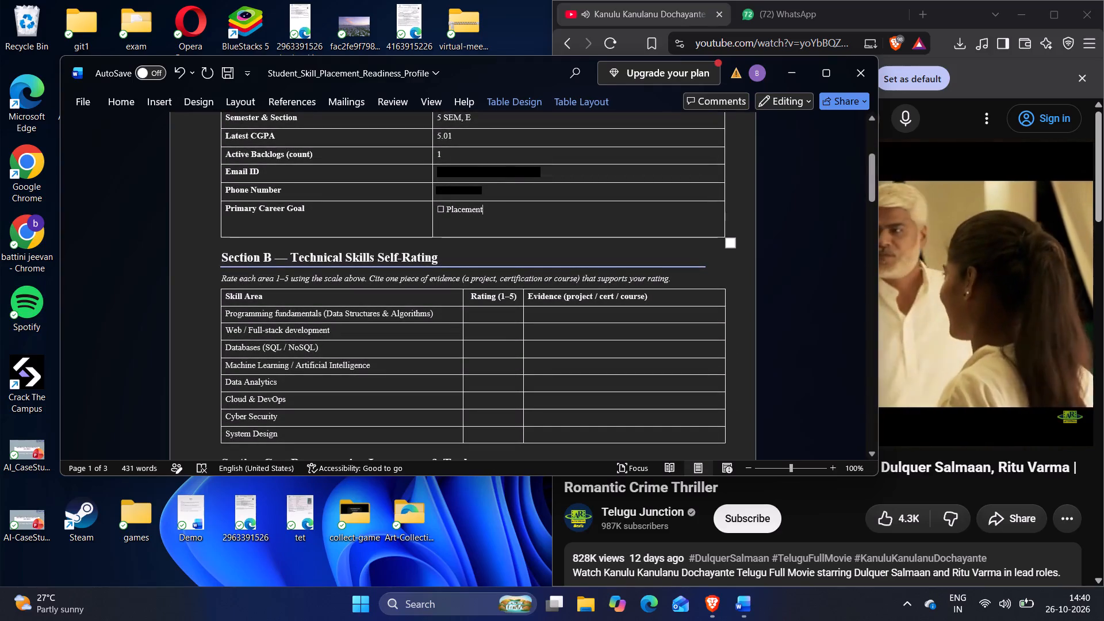
pyautogui.press('3')
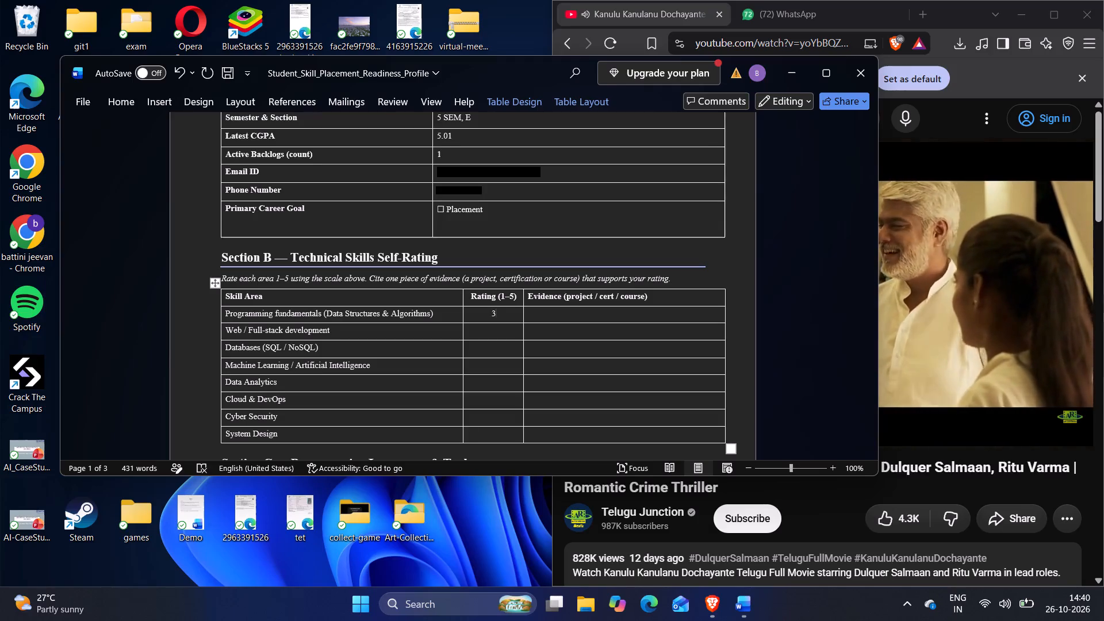
pyautogui.press('Down')
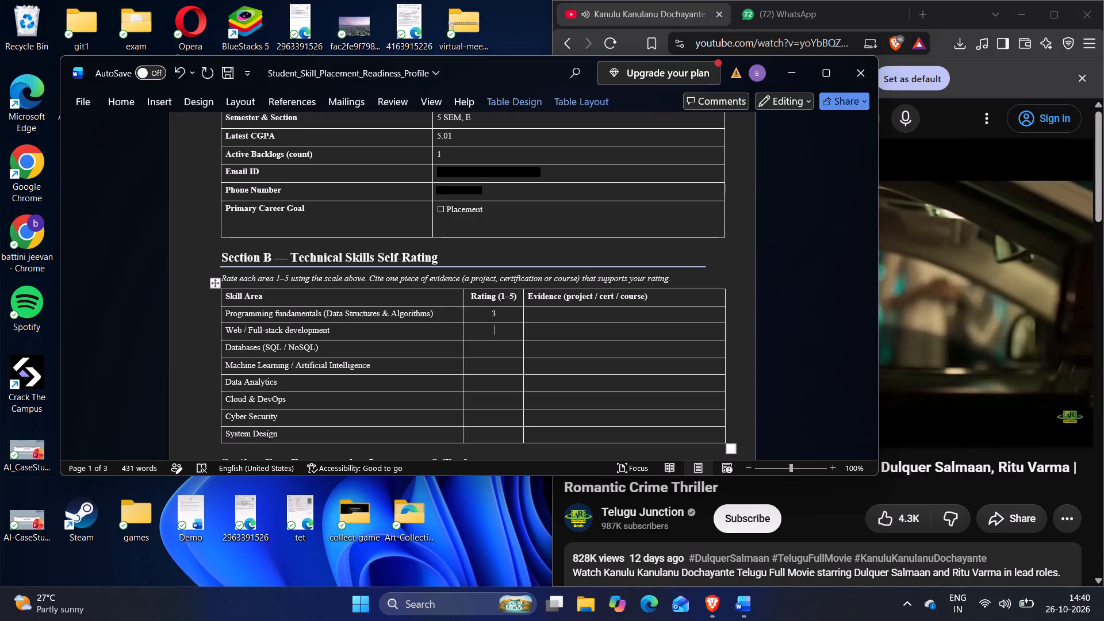
pyautogui.press('4')
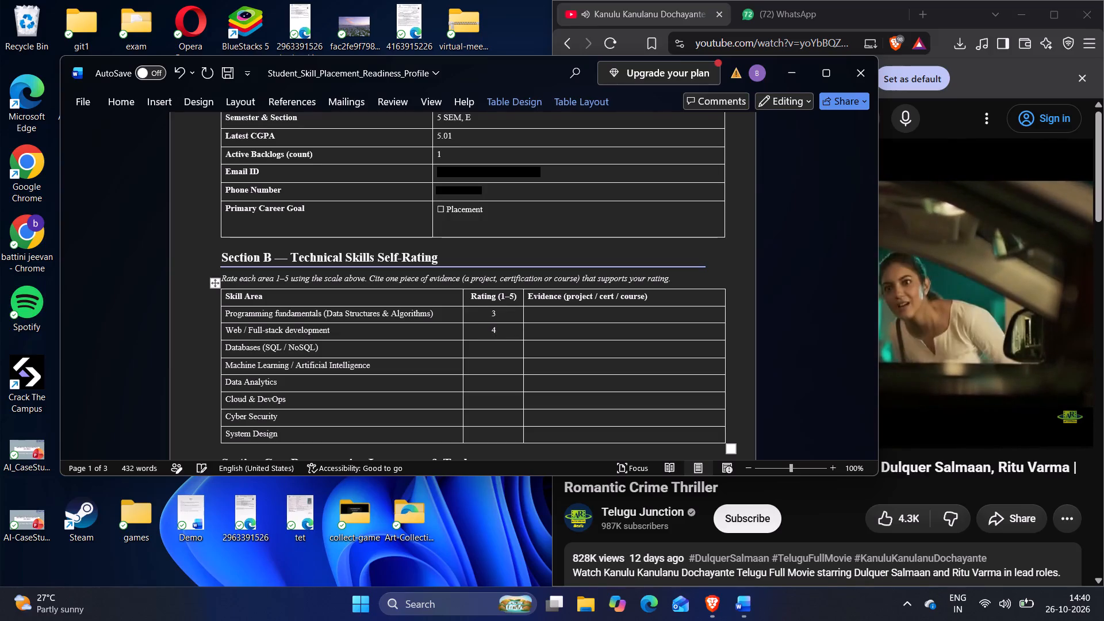
pyautogui.press('Down')
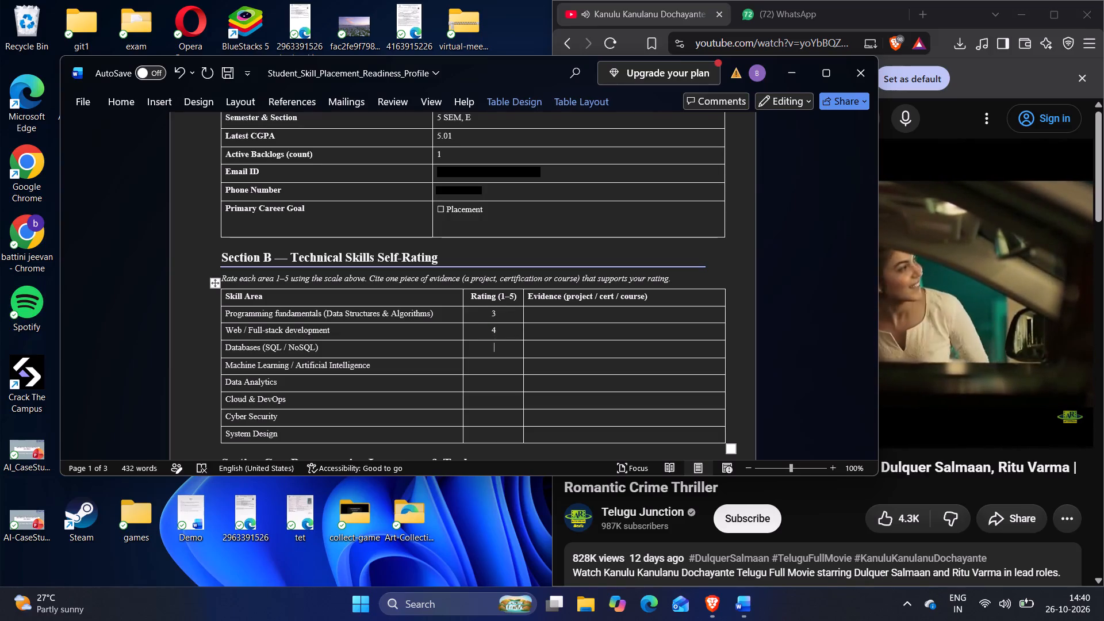
pyautogui.press('4')
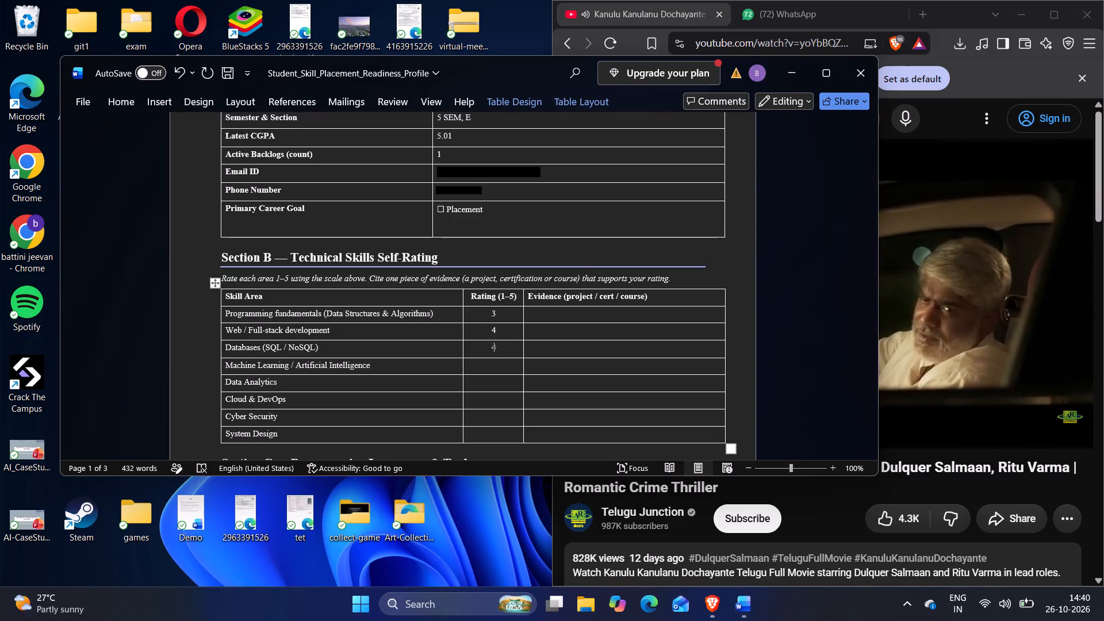
pyautogui.press('Down')
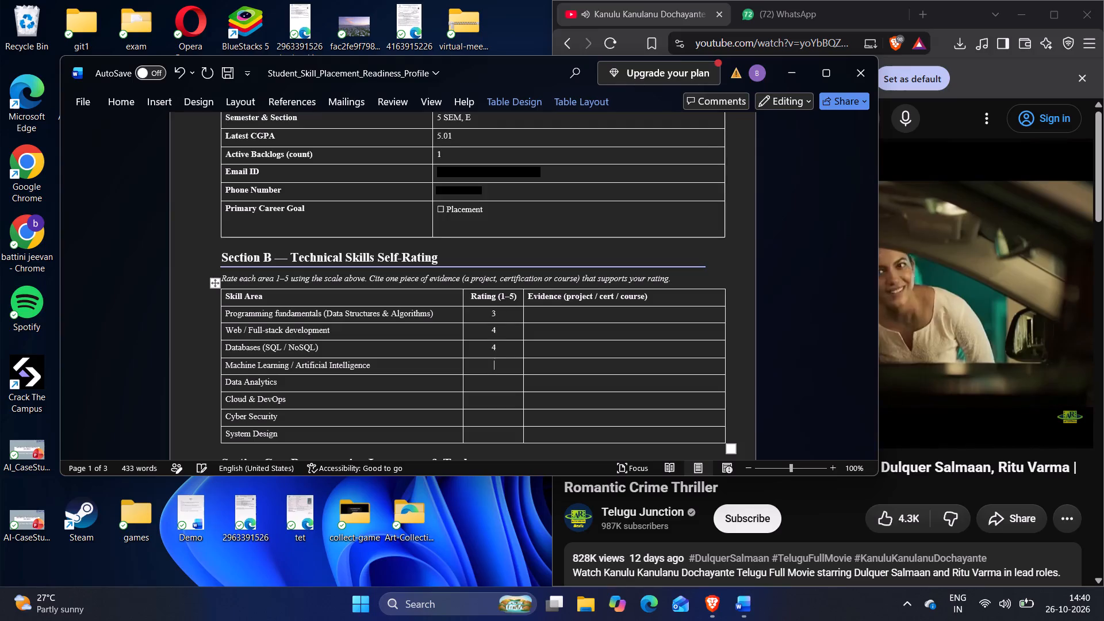
pyautogui.press('3')
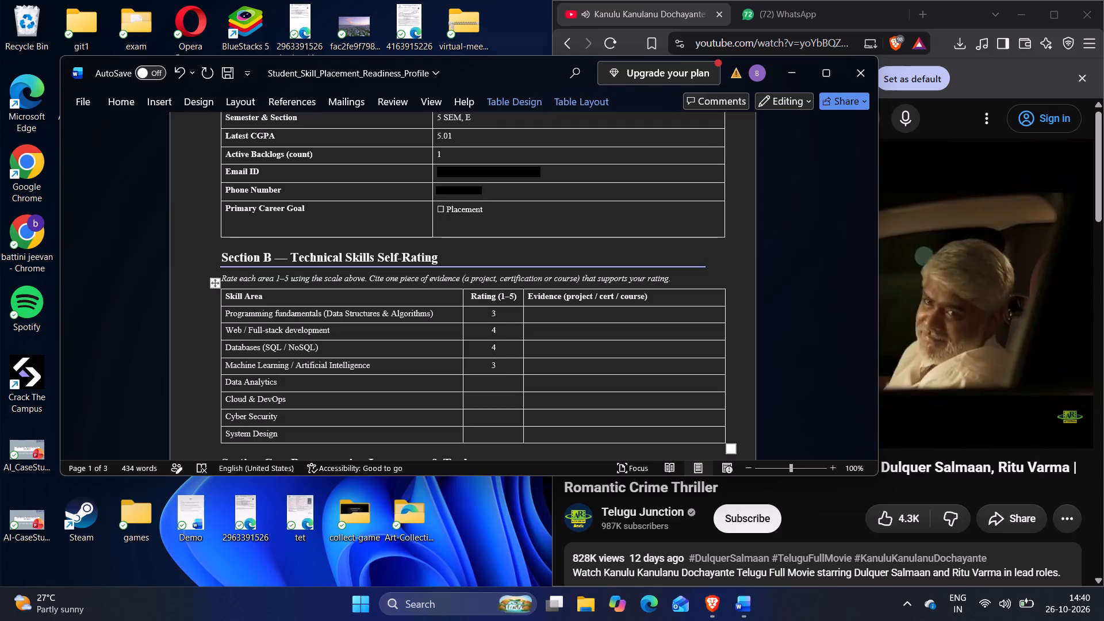
# Complete the Section B ratings with Data Analytics 3, Cloud & DevOps 2, Cyber Security 3 and System Design 2.
pyautogui.press('Down')
pyautogui.press('3')
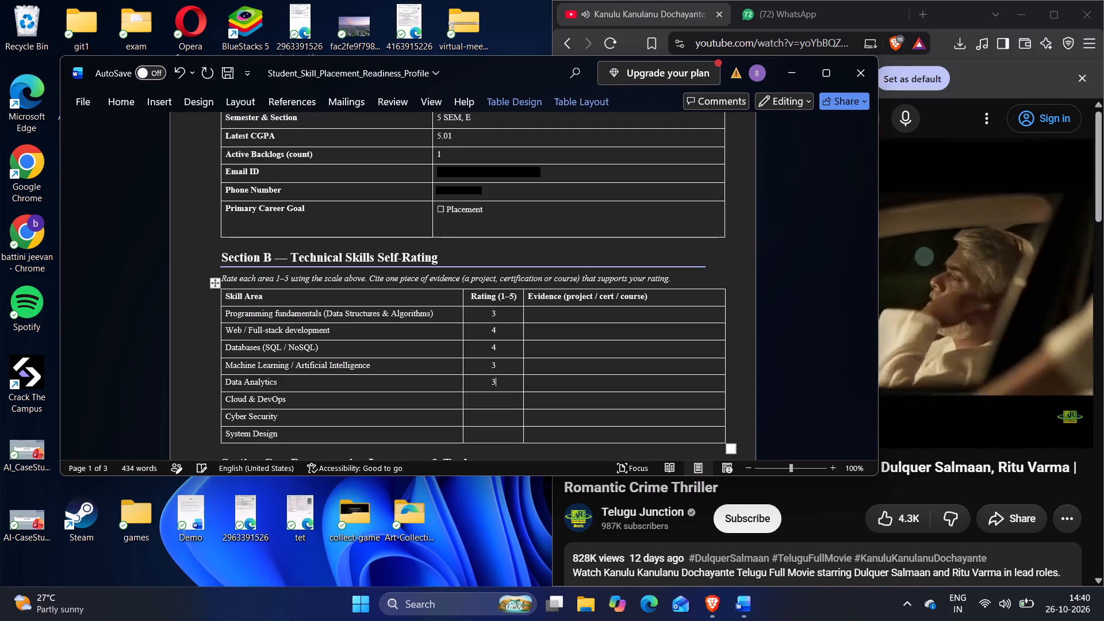
pyautogui.press('Down')
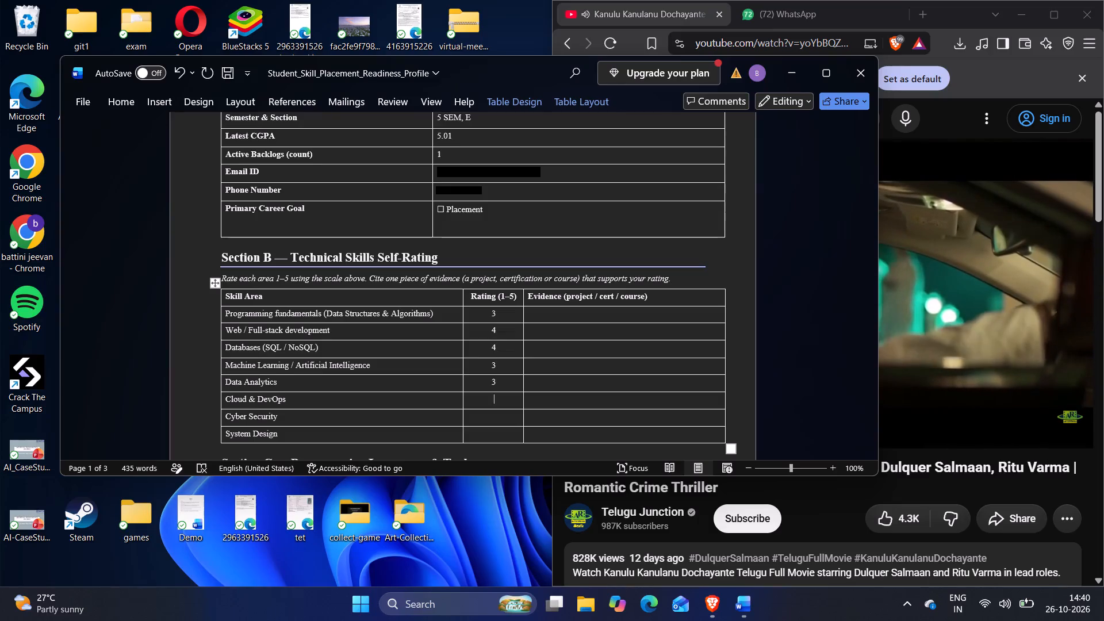
pyautogui.press('2')
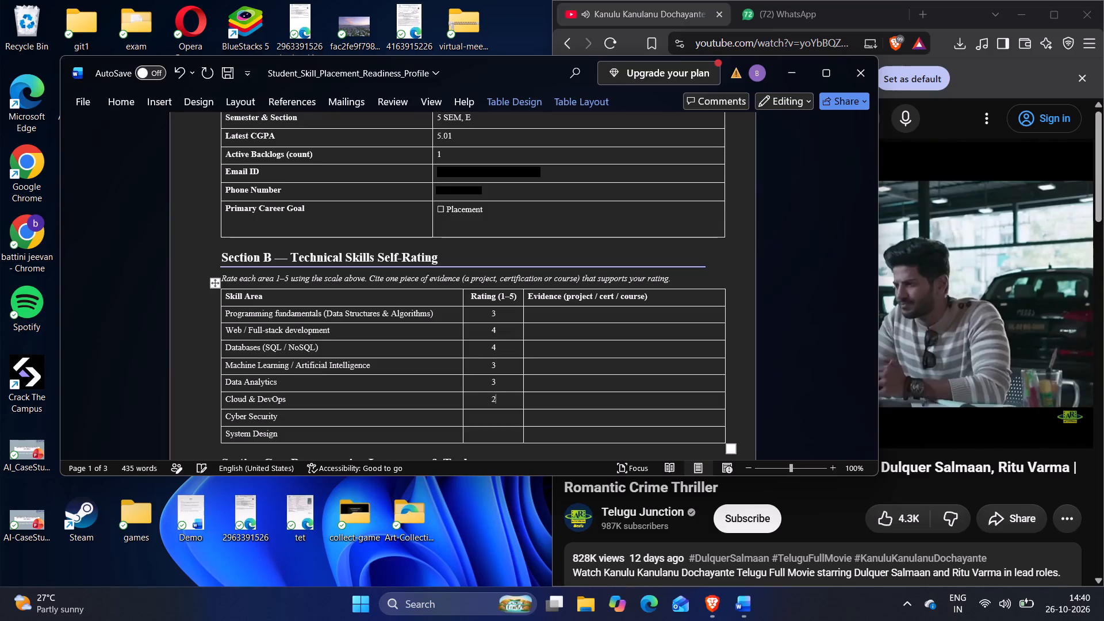
pyautogui.press('Down')
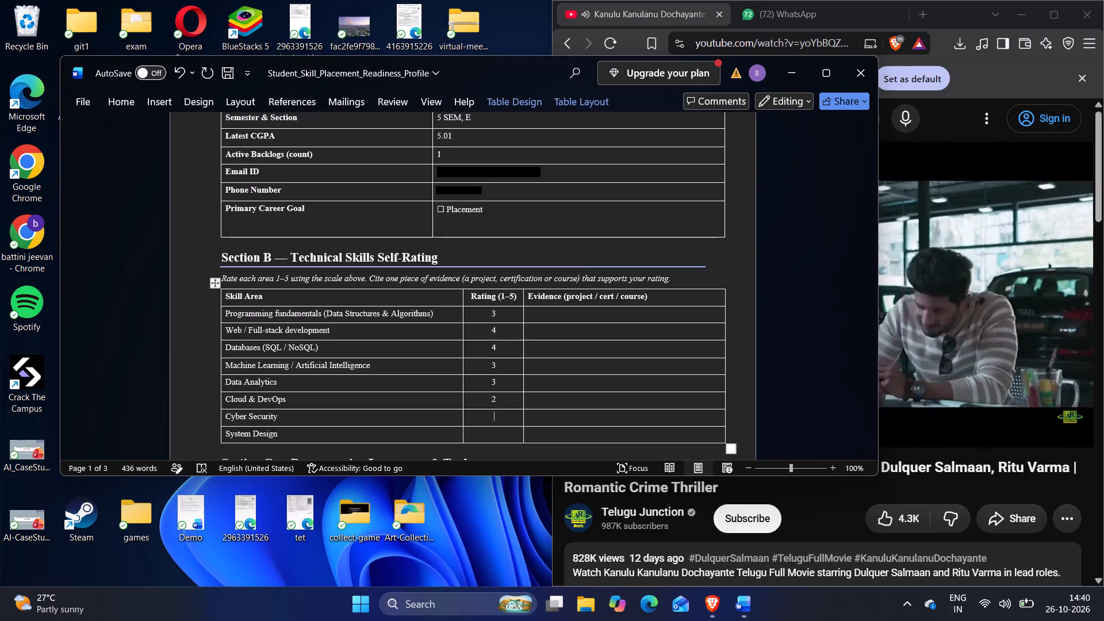
pyautogui.press('3')
pyautogui.press('Down')
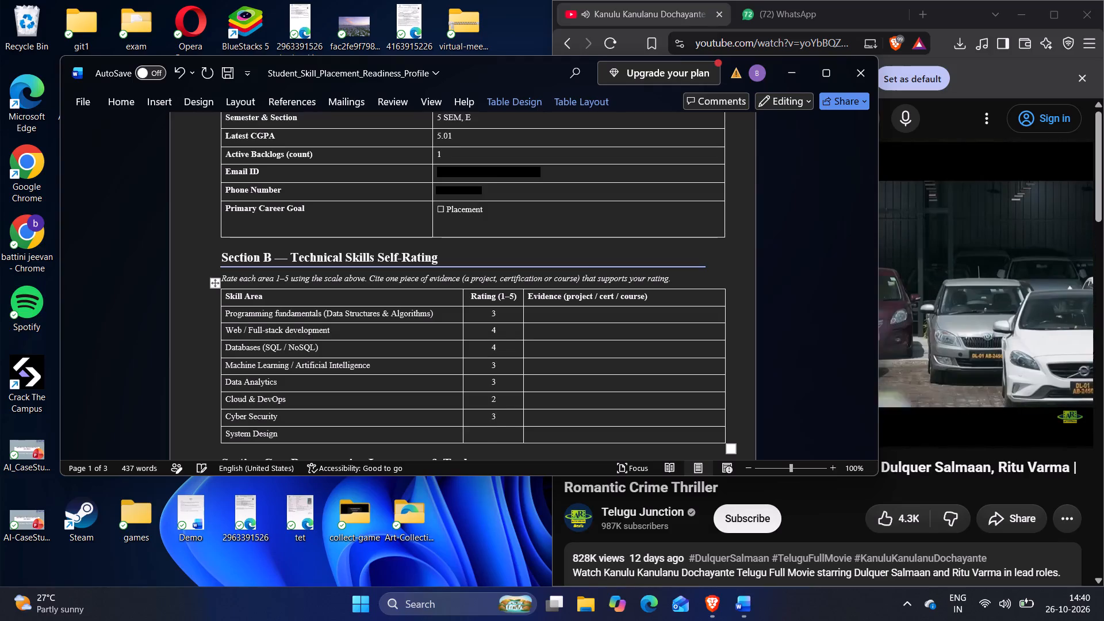
pyautogui.press('2')
pyautogui.press('Down')
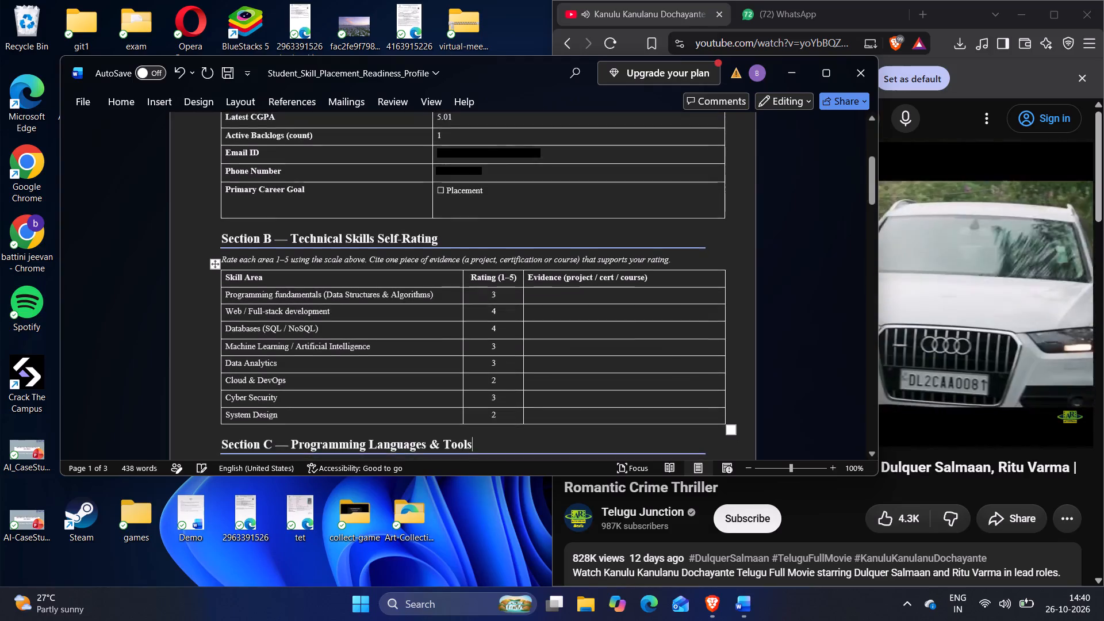
# In the first two rows of the Section C languages table, enter python with rating 4 and java with rating 3.
pyautogui.press('Down')
pyautogui.press('Down')
pyautogui.press('Down')
pyautogui.scroll(-1, 473, 316)
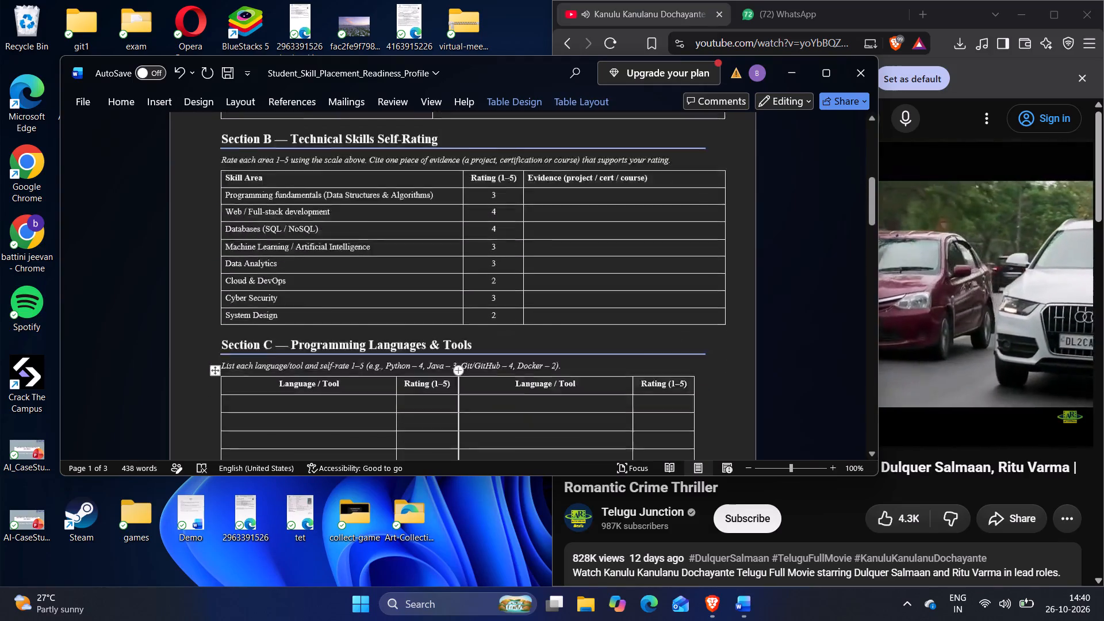
pyautogui.scroll(-1, 473, 316)
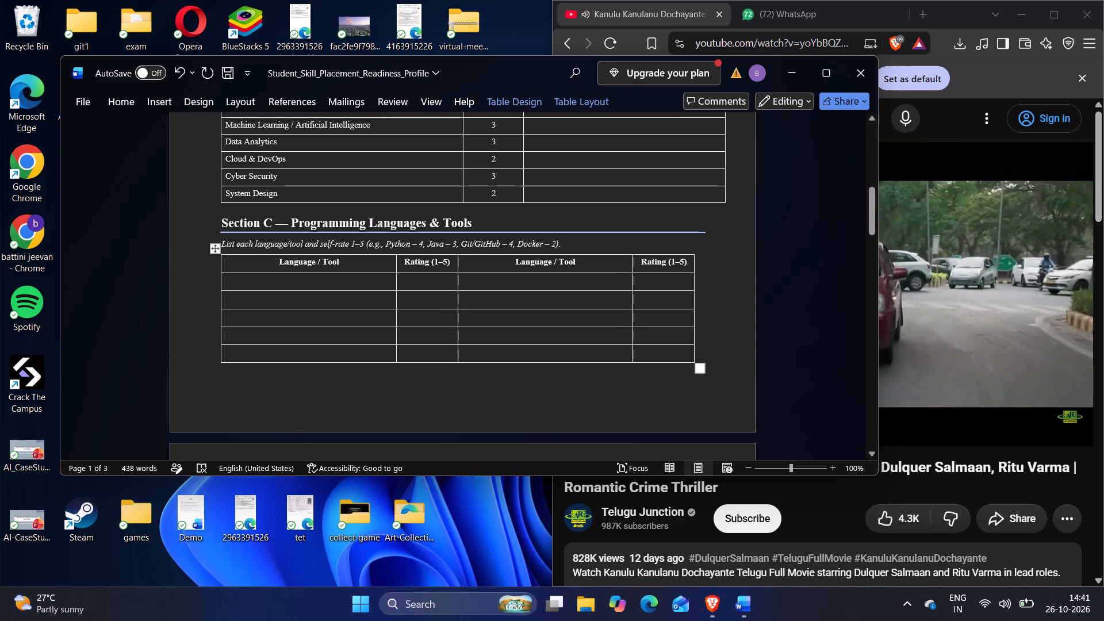
pyautogui.click(288, 280)
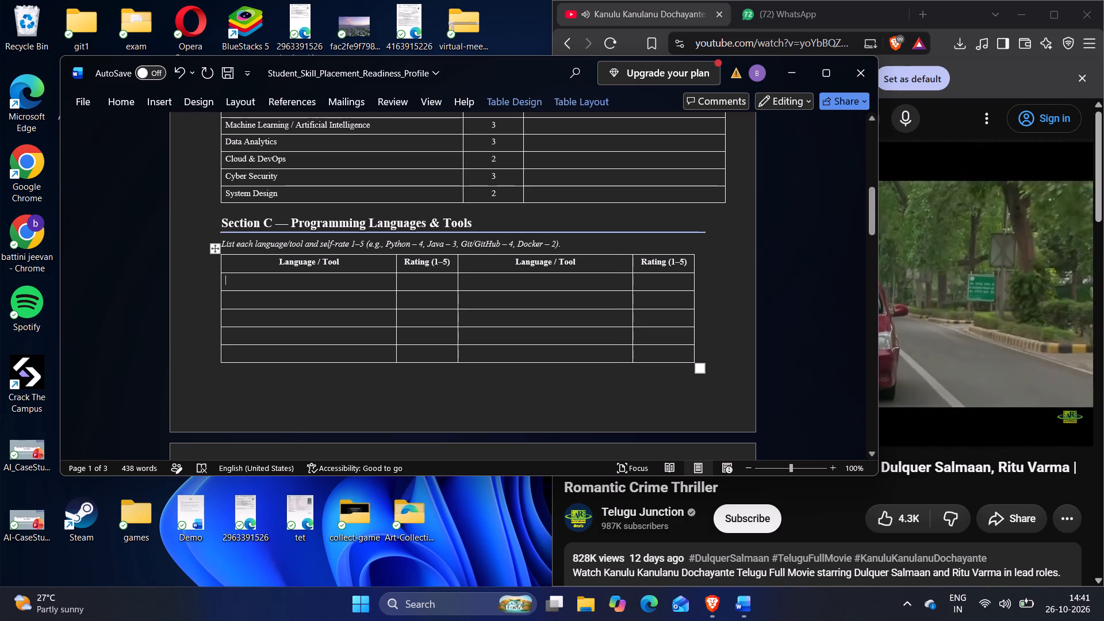
pyautogui.press('p')
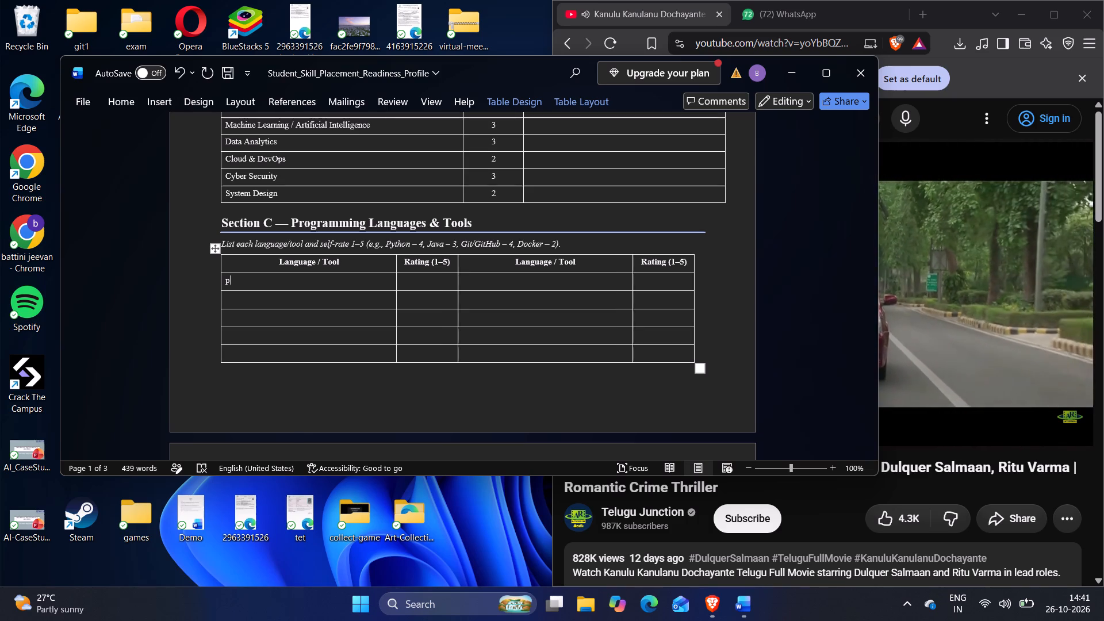
pyautogui.write('ython')
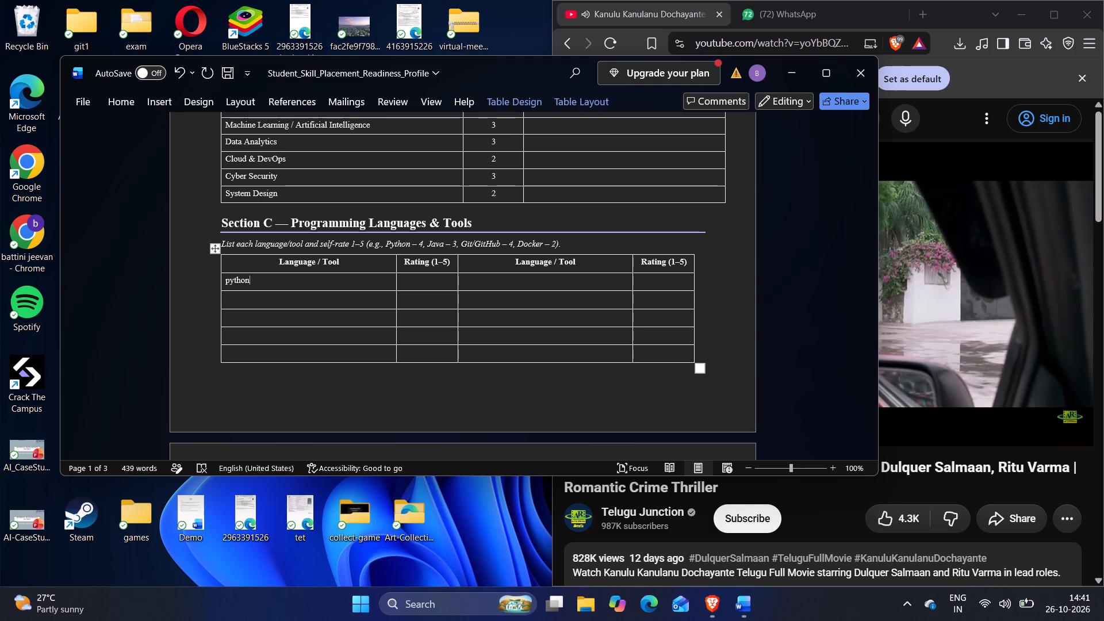
pyautogui.press('Right')
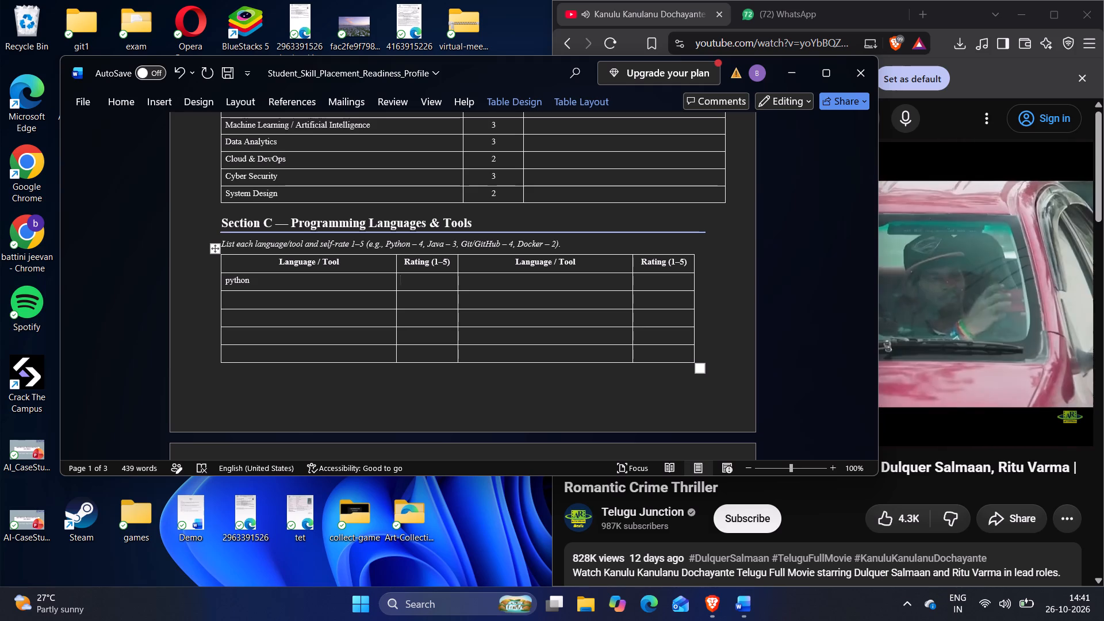
pyautogui.press('4')
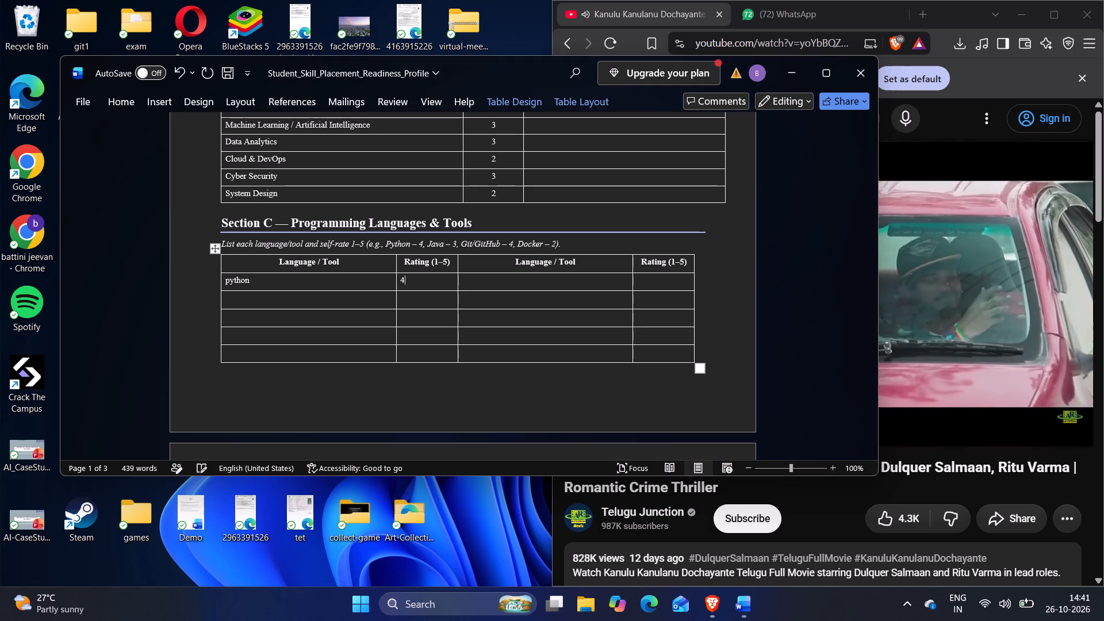
pyautogui.press('Down')
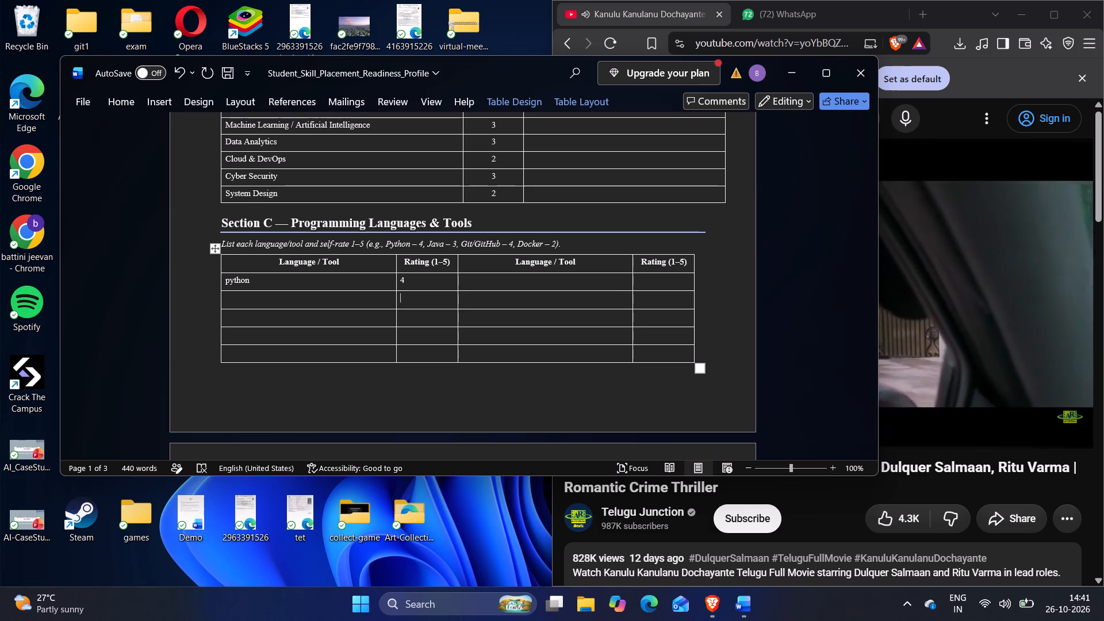
pyautogui.press('3')
pyautogui.press('Left')
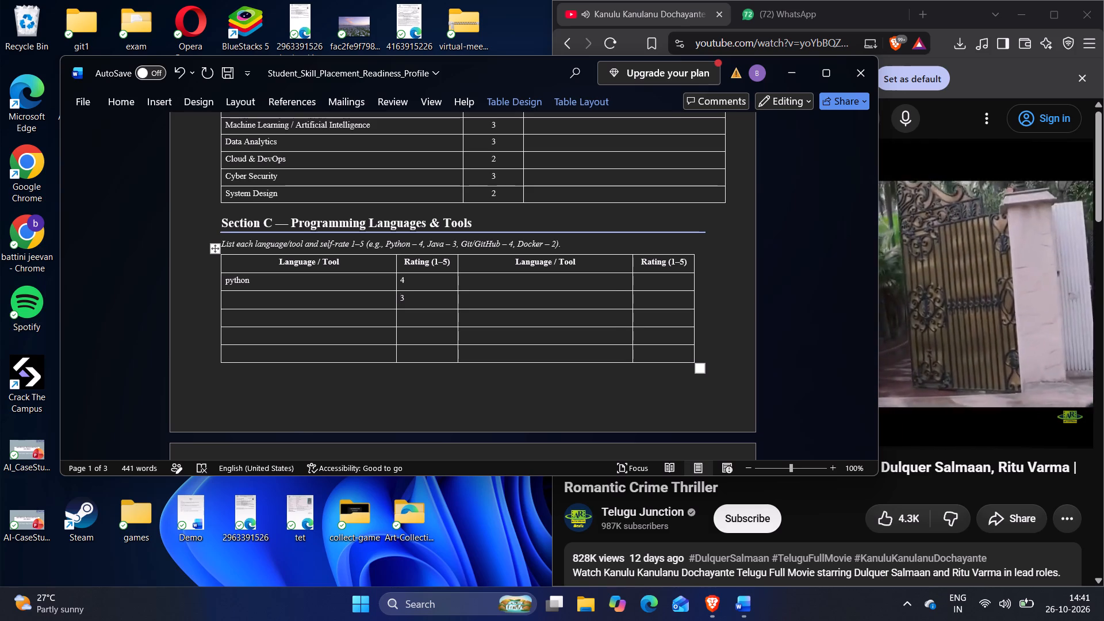
pyautogui.press('Left')
pyautogui.write('java')
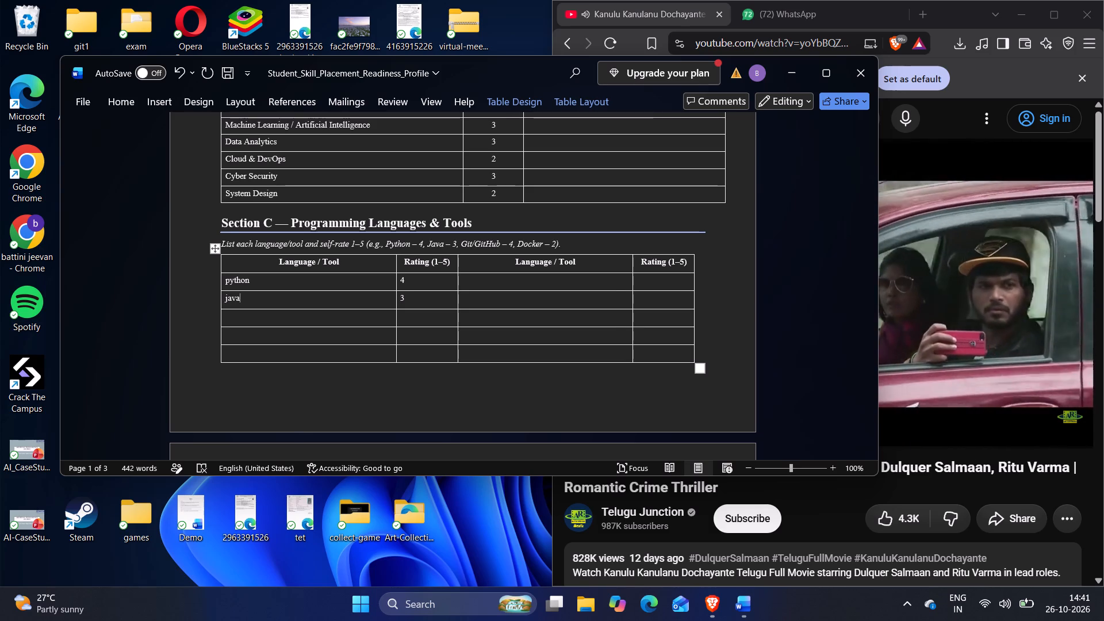
# In the third and fourth rows of the Section C table, enter c with rating 4 and C# with rating 3.
pyautogui.press('Down')
pyautogui.press('c')
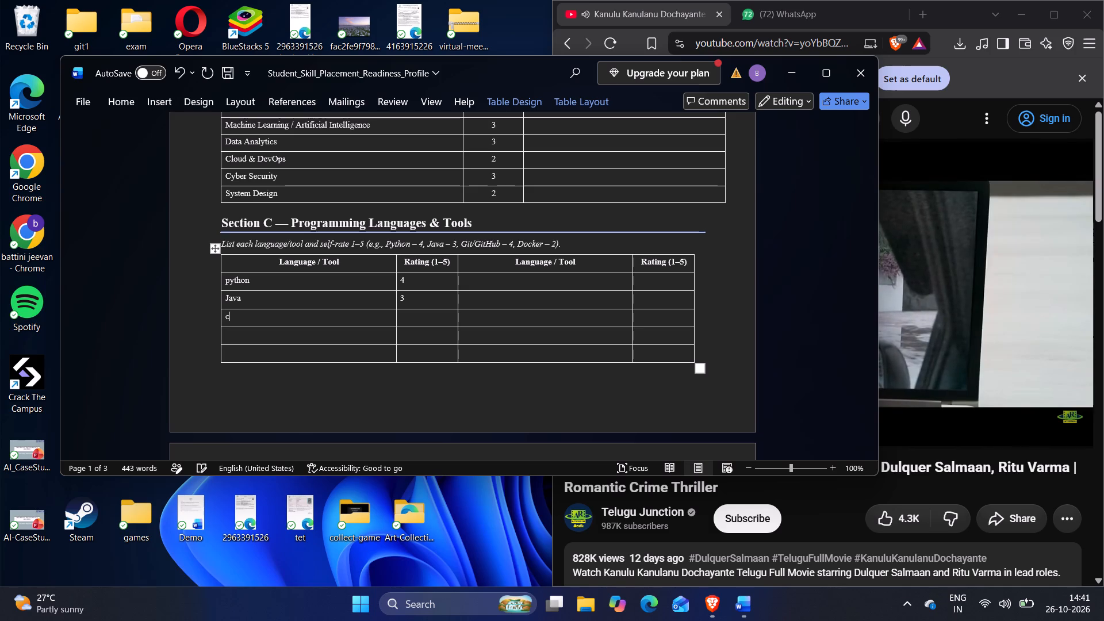
pyautogui.press('Right')
pyautogui.press('4')
pyautogui.press('Down')
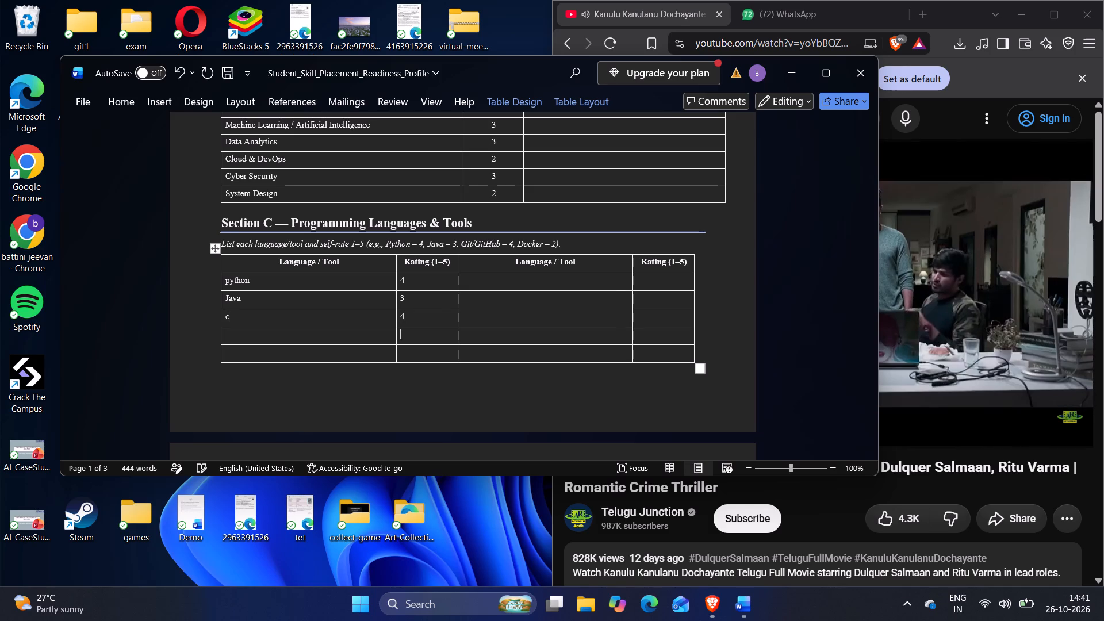
pyautogui.press('Left')
pyautogui.press('c')
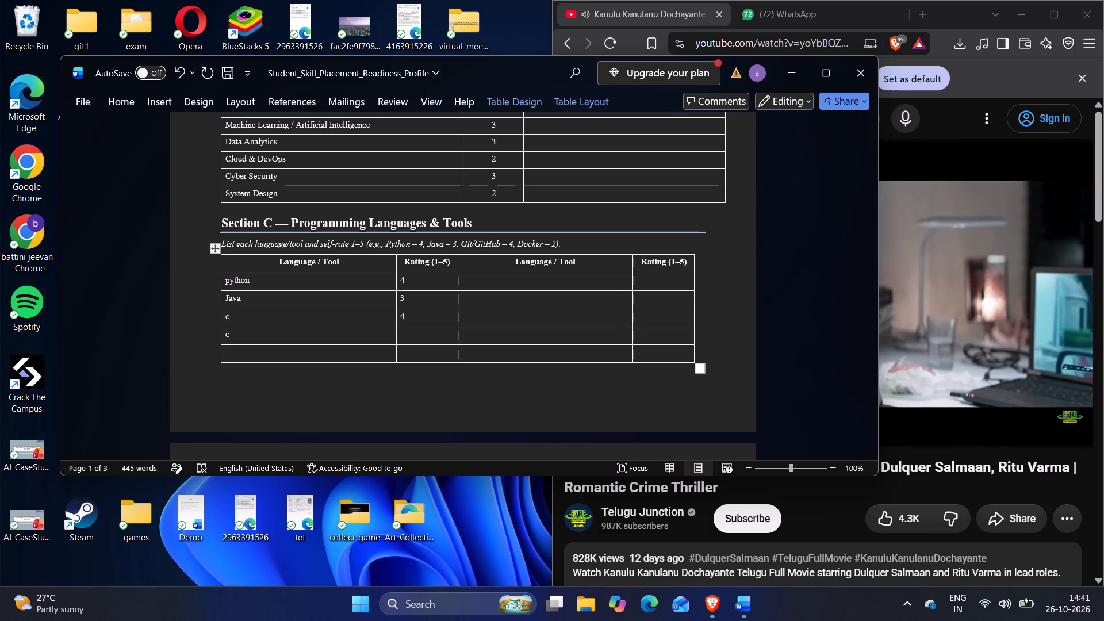
pyautogui.hotkey('shift', '#')
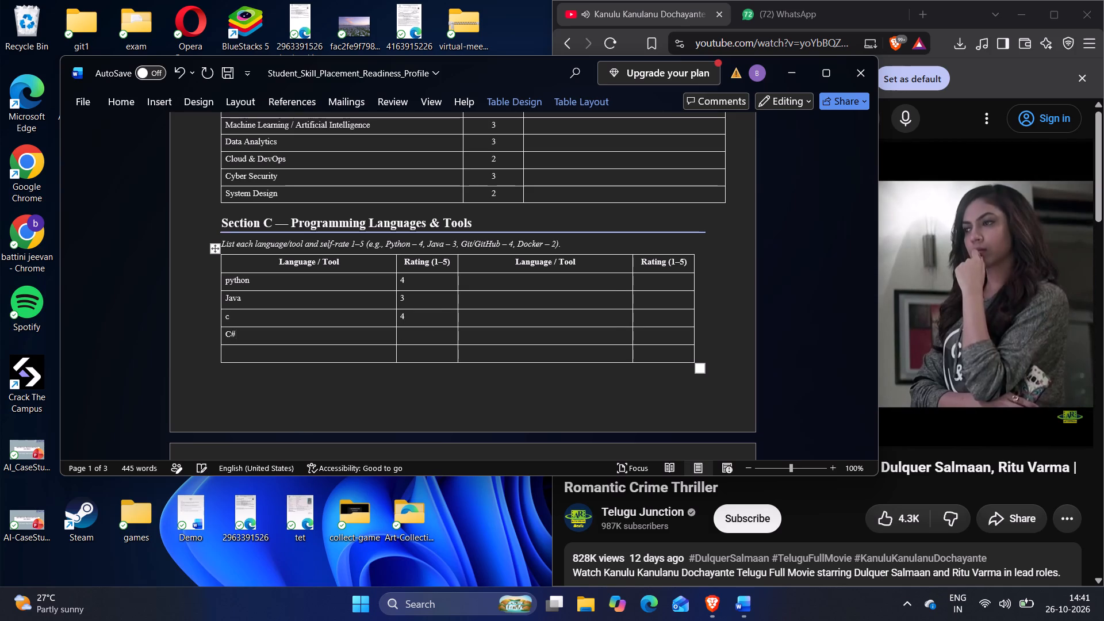
pyautogui.press('Right')
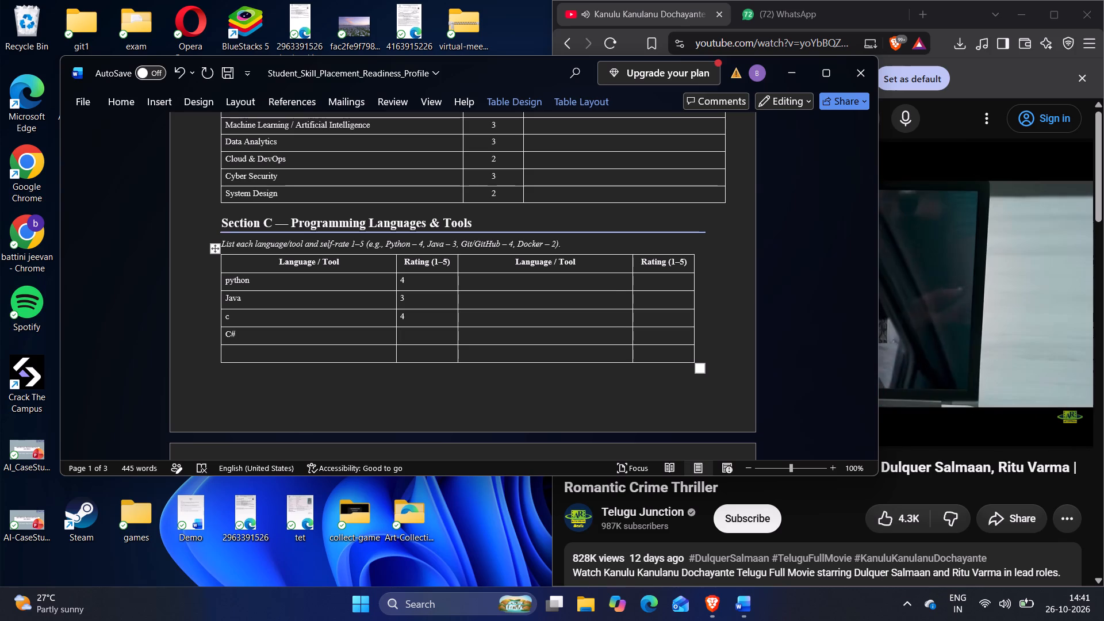
pyautogui.press('3')
pyautogui.scroll(-1, 288, 280)
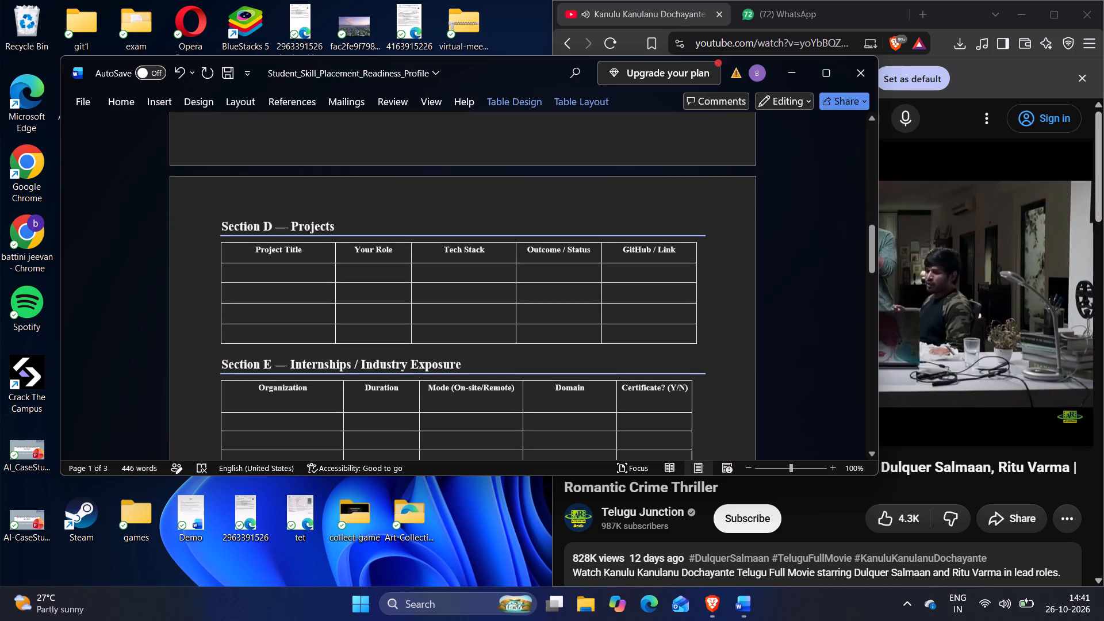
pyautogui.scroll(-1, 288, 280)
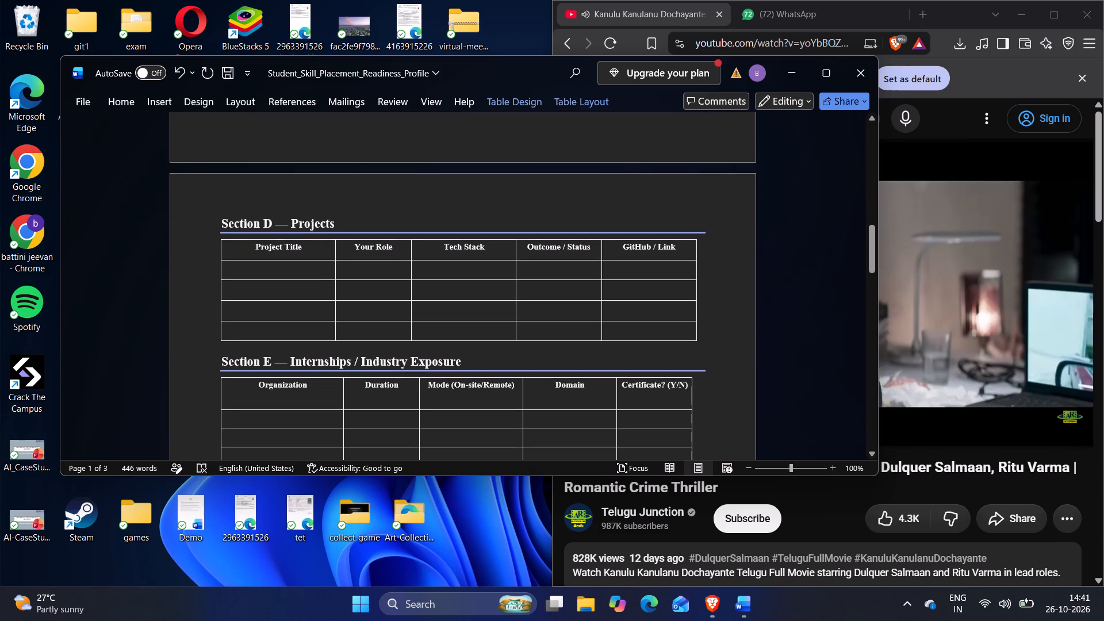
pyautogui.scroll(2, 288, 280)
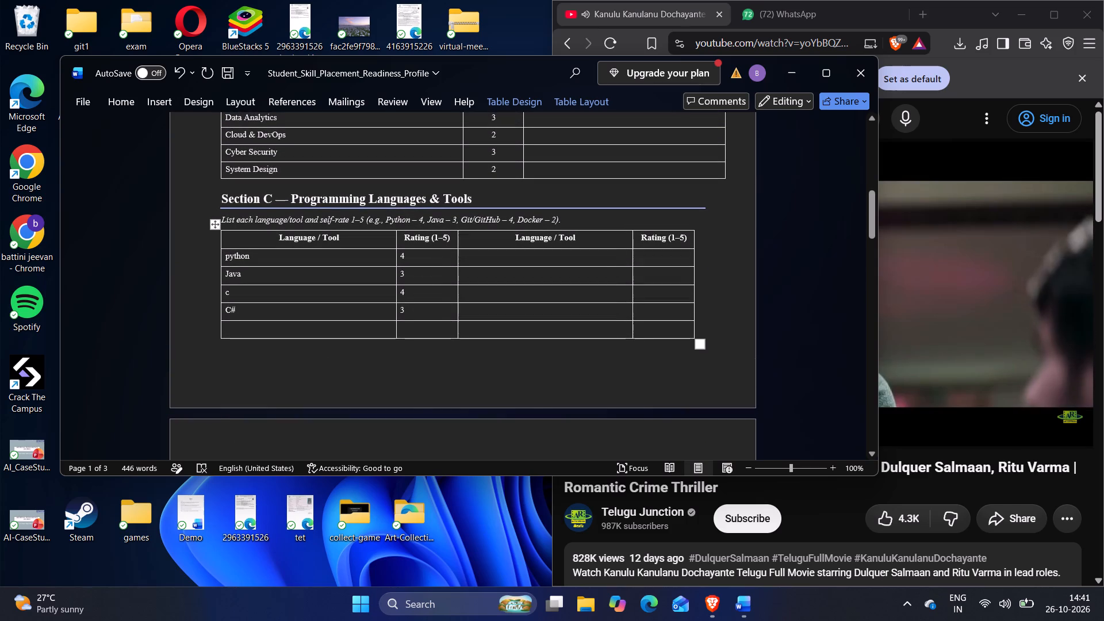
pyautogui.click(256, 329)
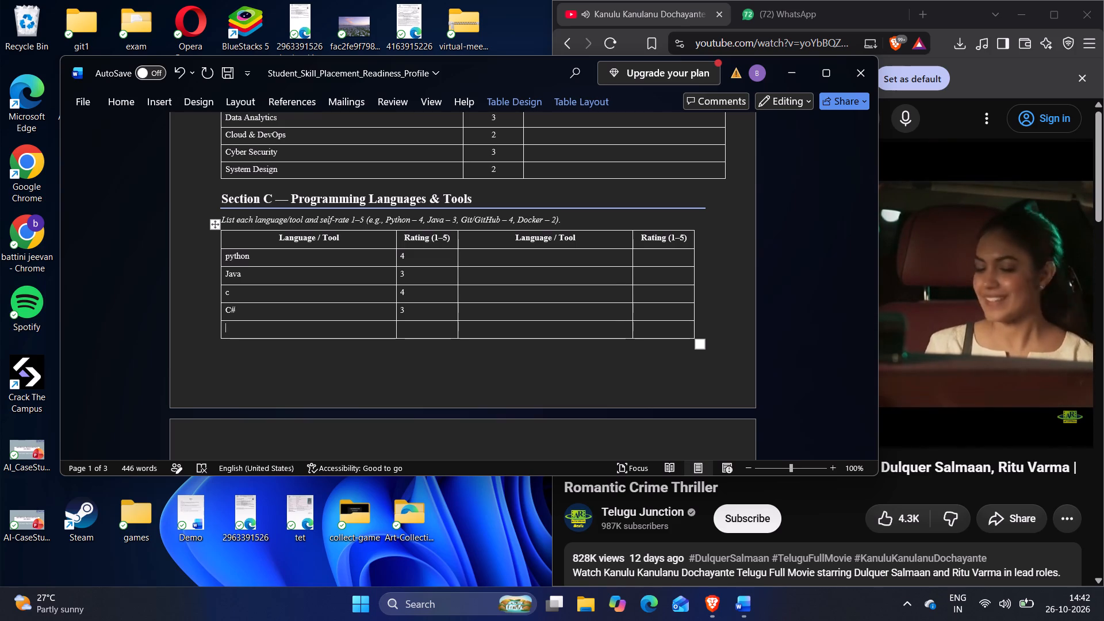
# In Section H, enter 8 as the Easy count of coding problems solved and trim the surplus underscores after it.
pyautogui.scroll(-3, 256, 329)
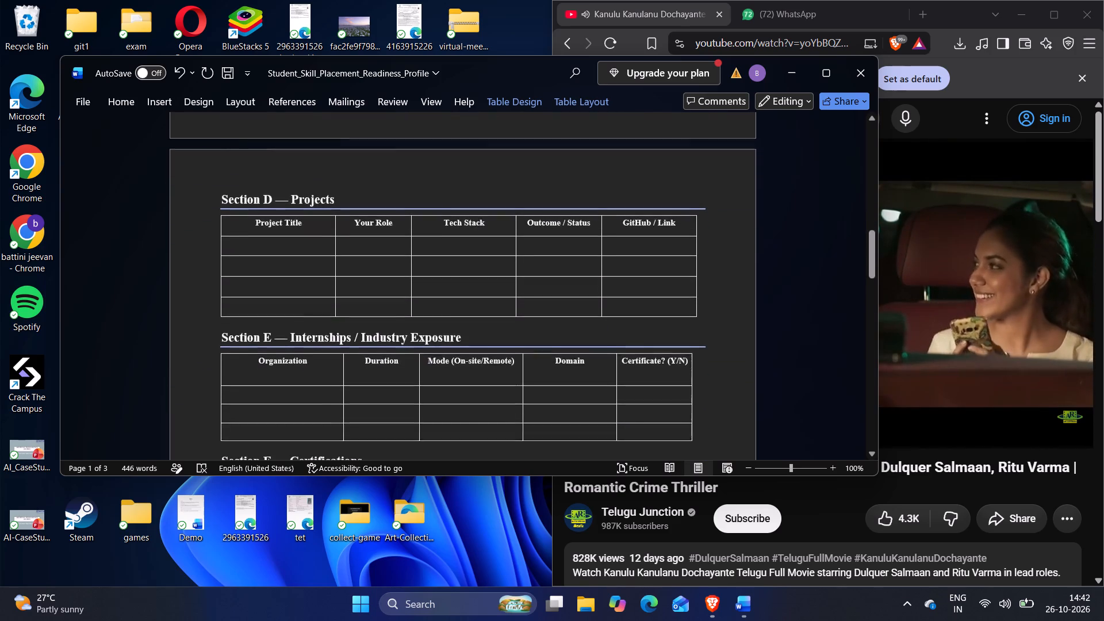
pyautogui.scroll(-1, 256, 329)
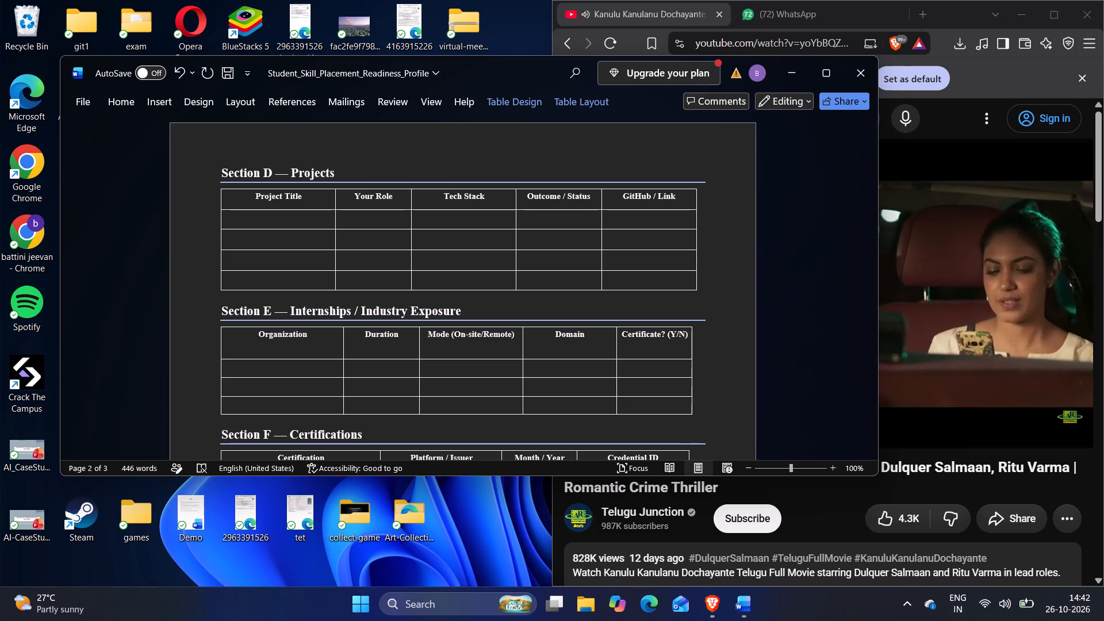
pyautogui.scroll(-4, 256, 329)
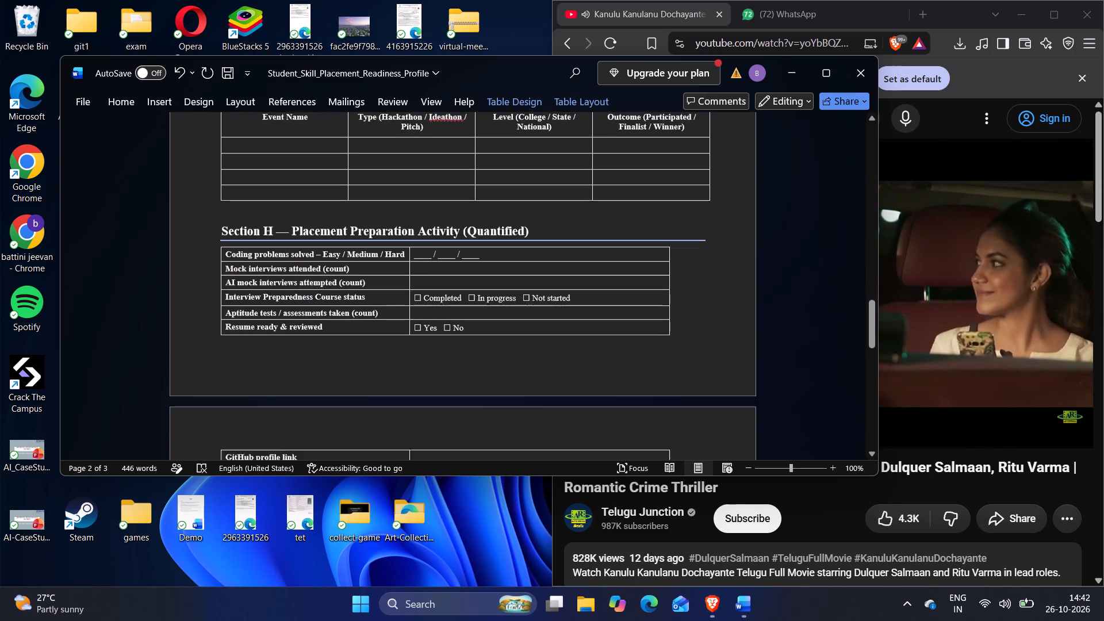
pyautogui.scroll(-1, 256, 329)
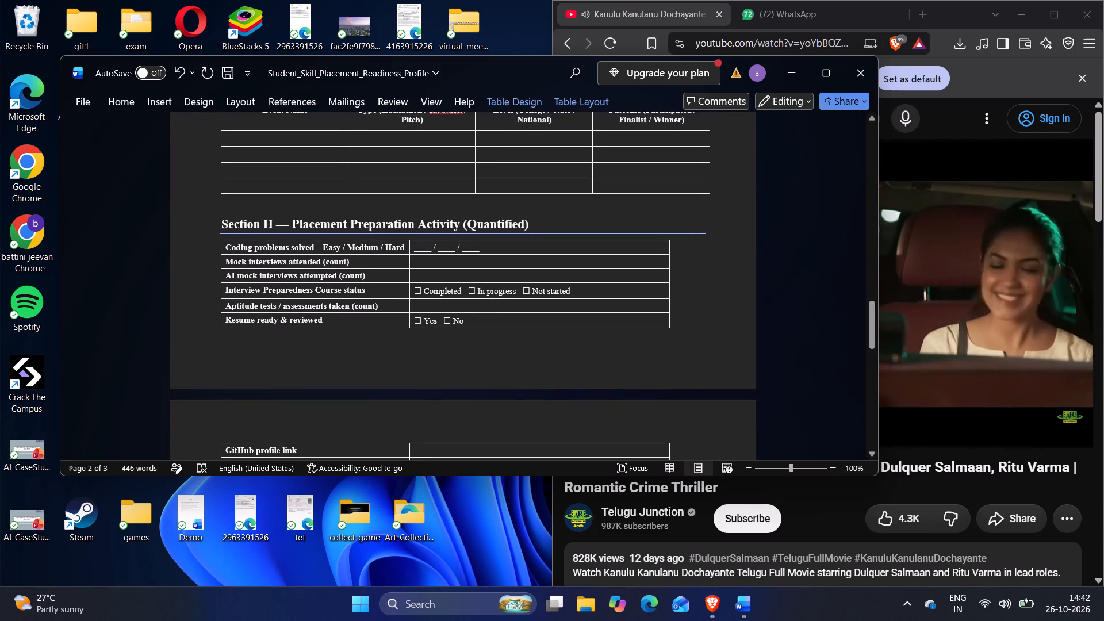
pyautogui.click(420, 246)
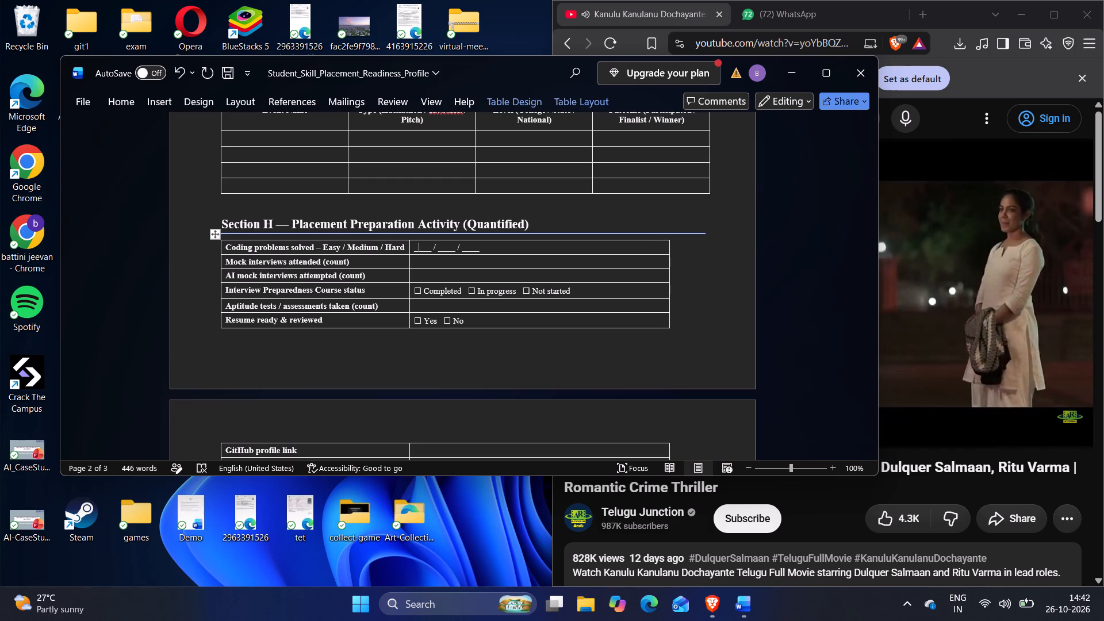
pyautogui.press('8')
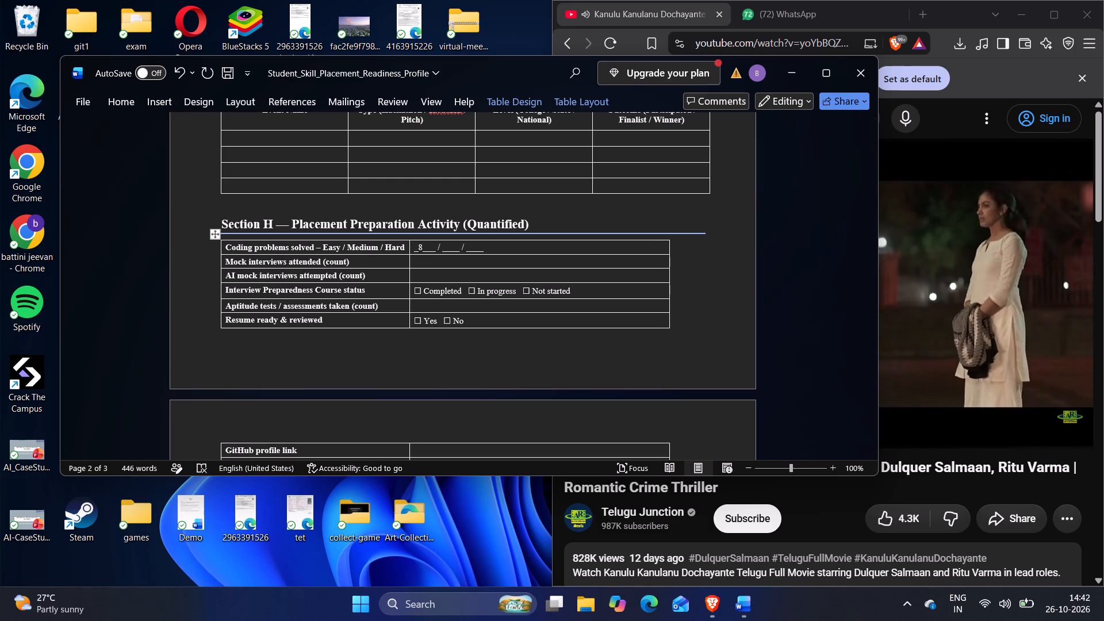
pyautogui.press('Right')
pyautogui.press('Right')
pyautogui.press('Right')
pyautogui.press('Right')
pyautogui.press('Right')
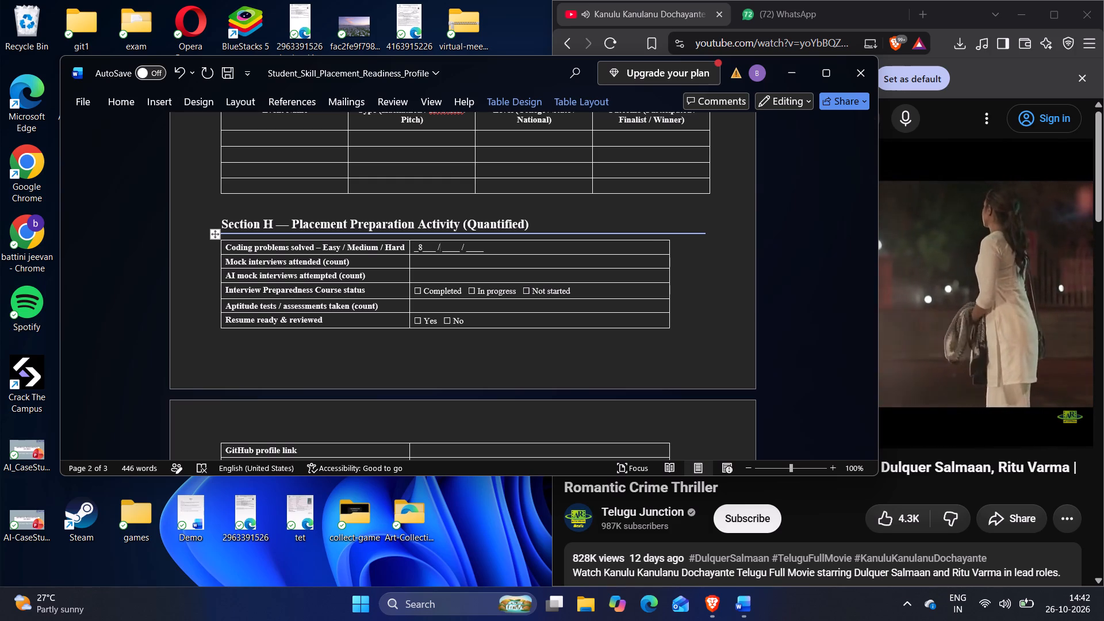
pyautogui.press('Left')
pyautogui.press('Left')
pyautogui.press('BackSpace')
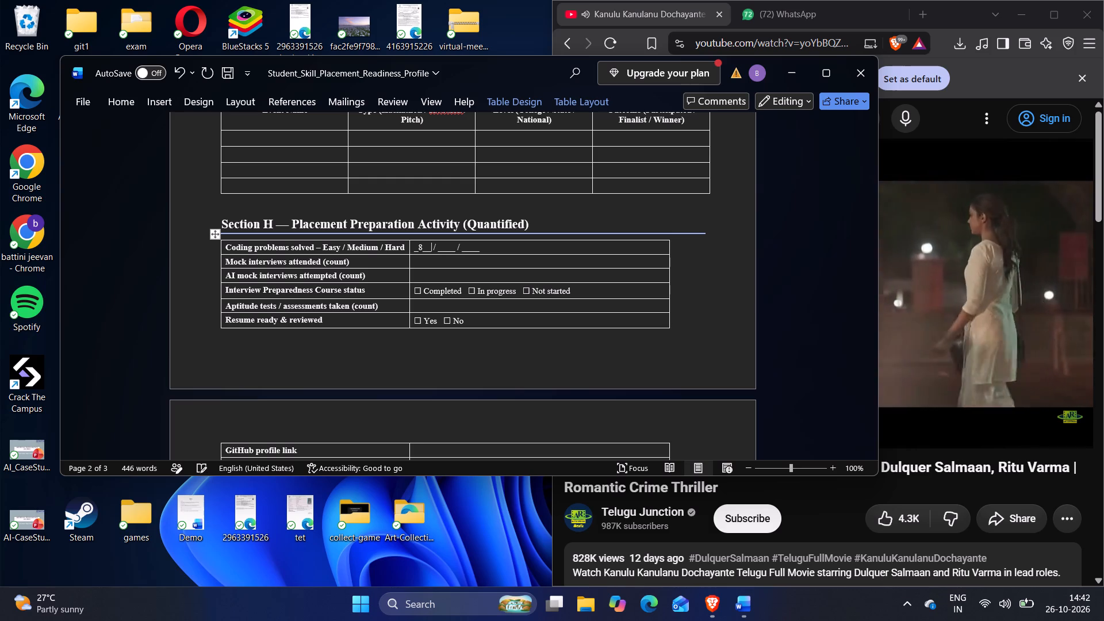
pyautogui.press('BackSpace')
pyautogui.press('Right')
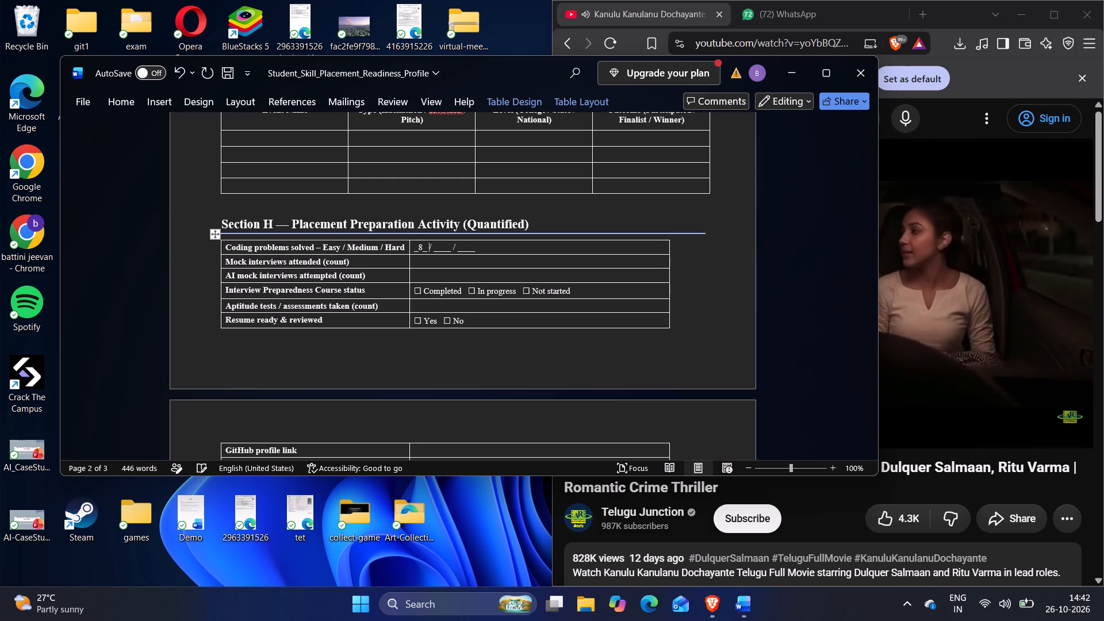
# In the same coding problems row, enter 4 in the Medium blank and 3 in the Hard blank.
pyautogui.press('Right')
pyautogui.press('Right')
pyautogui.press('Right')
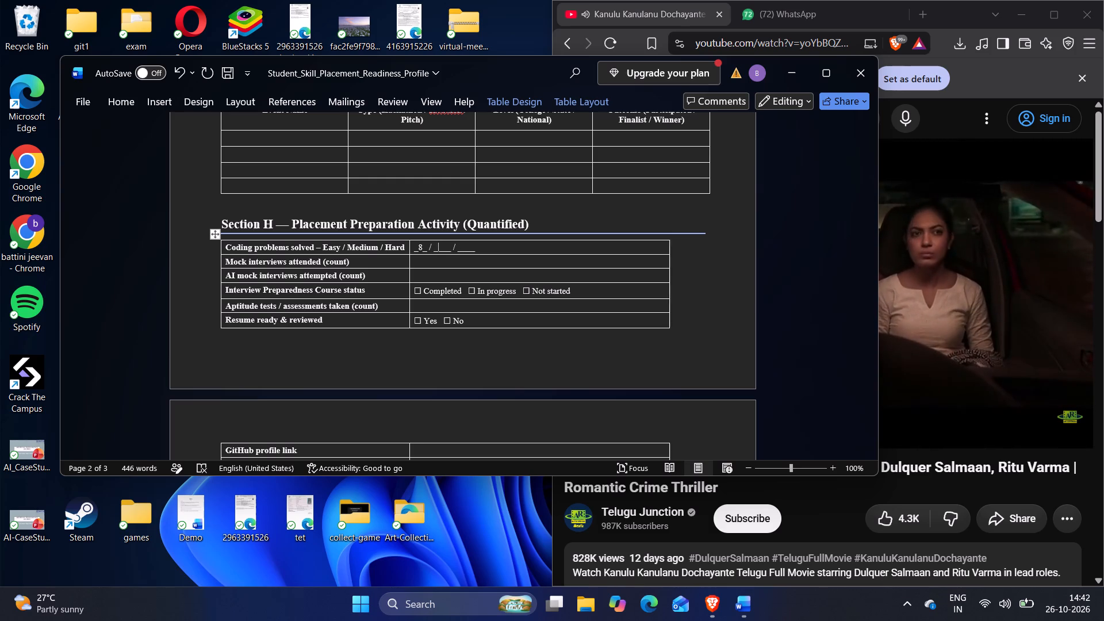
pyautogui.press('4')
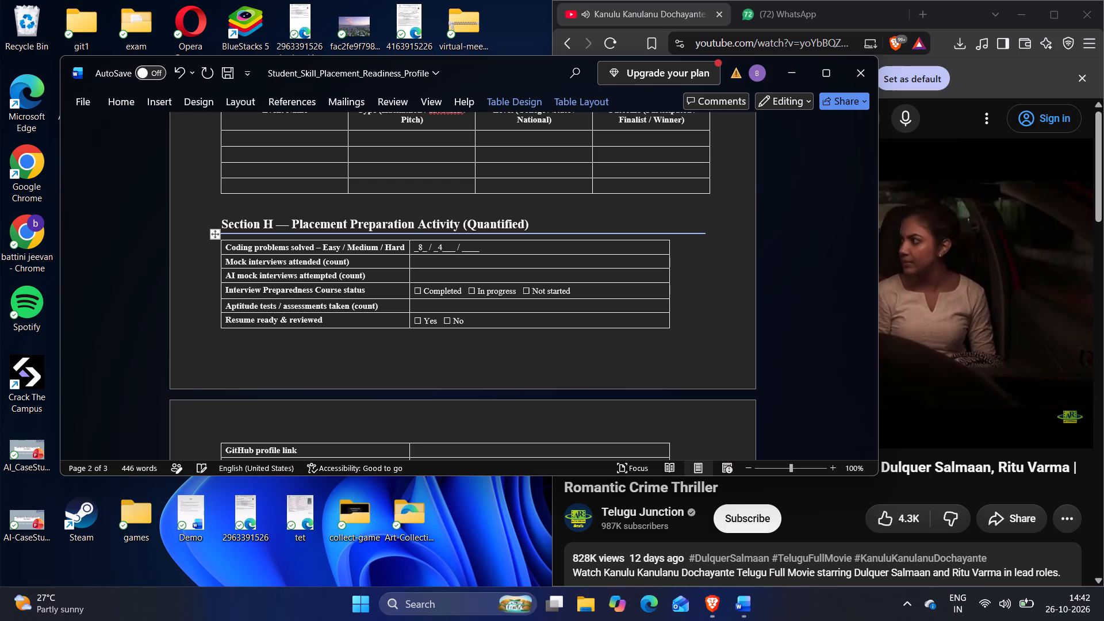
pyautogui.press('Right')
pyautogui.press('Right')
pyautogui.press('Right')
pyautogui.press('Right')
pyautogui.press('Right')
pyautogui.press('Right')
pyautogui.press('Right')
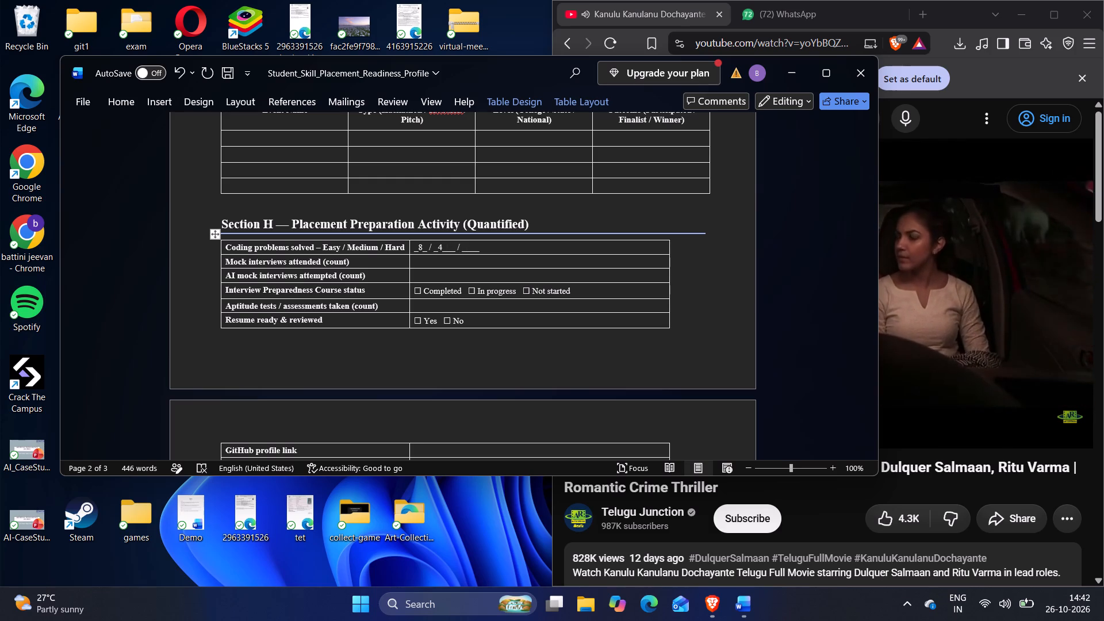
pyautogui.press('Right')
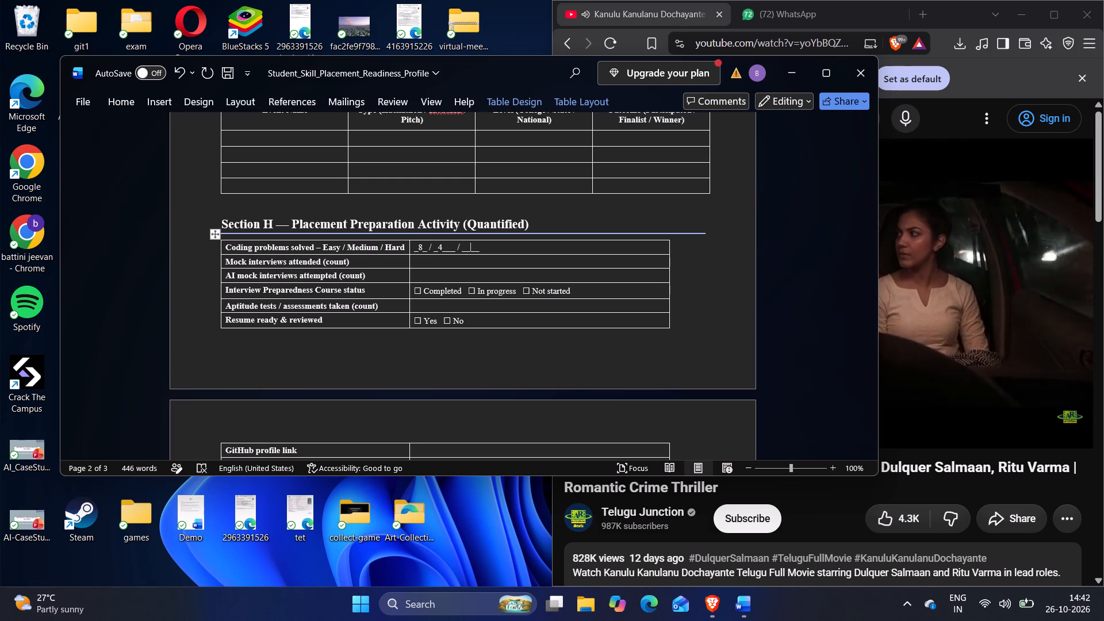
pyautogui.press('3')
# Enter 2 for mock interviews attended and 0 for AI mock interviews attempted in Section H.
pyautogui.press('Down')
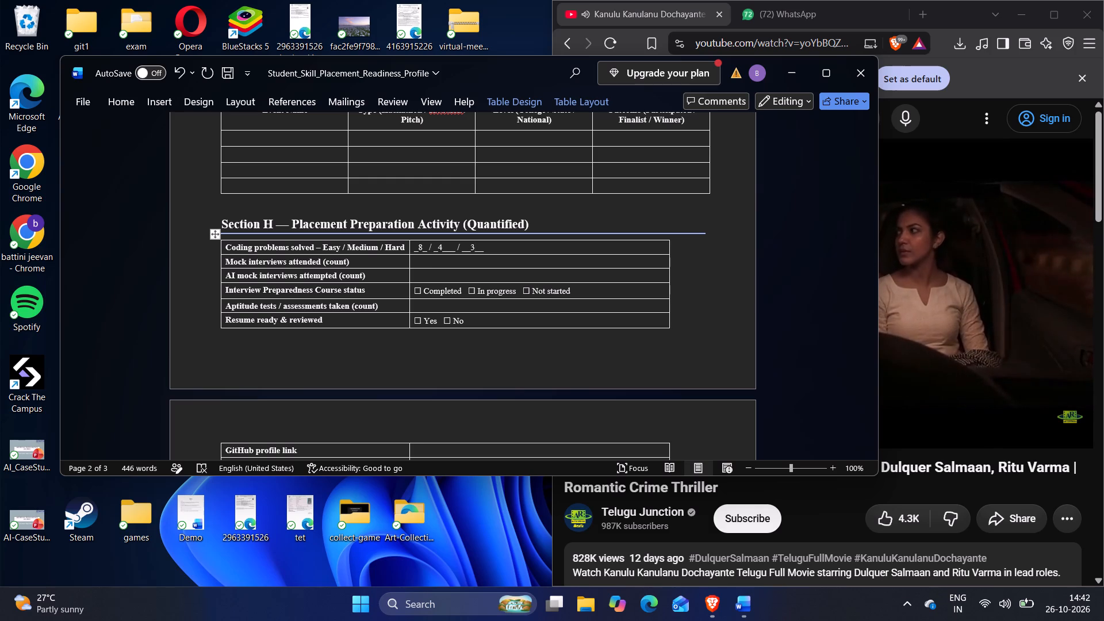
pyautogui.press('2')
pyautogui.press('Down')
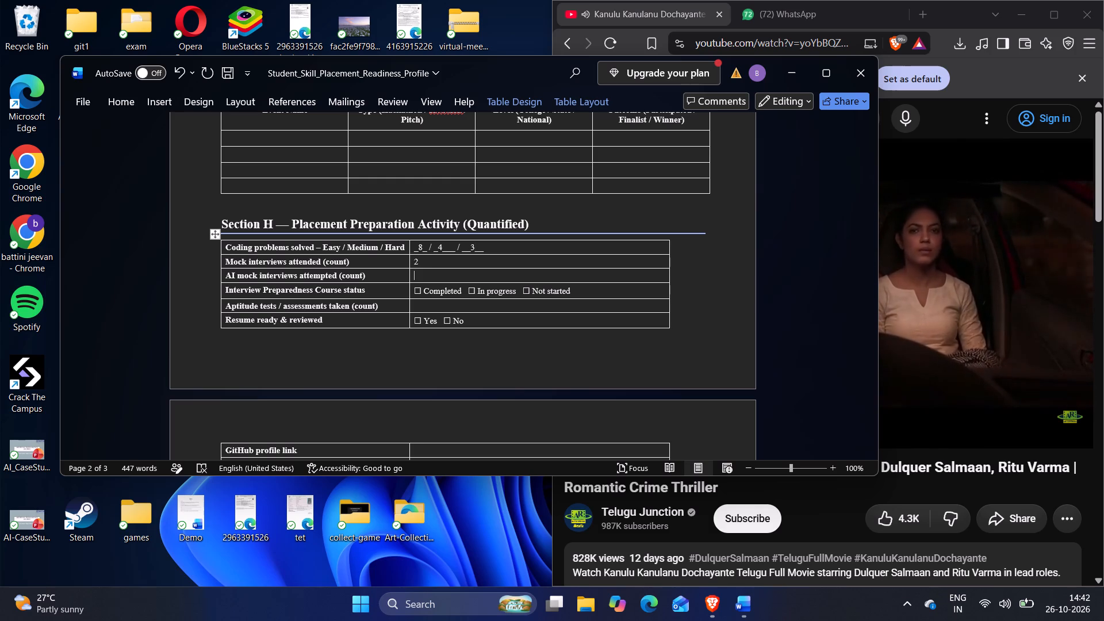
pyautogui.press('0')
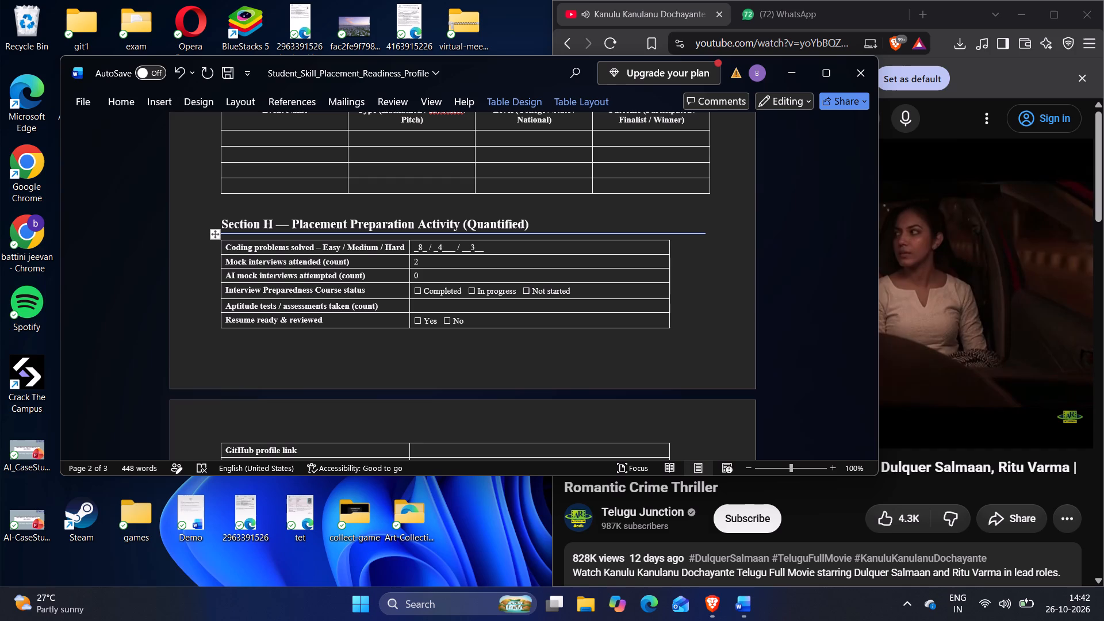
# Delete the Completed option with its checkbox from the Interview Preparedness Course status row.
pyautogui.press('Down')
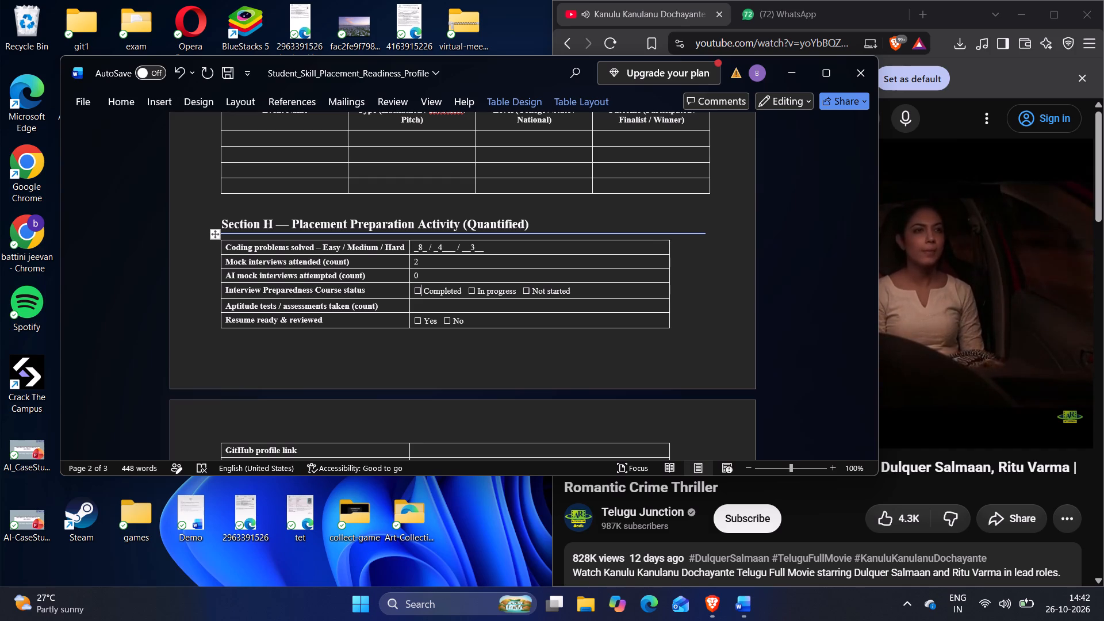
pyautogui.press('Right')
pyautogui.press('Right')
pyautogui.press('Right')
pyautogui.press('Right')
pyautogui.press('Right')
pyautogui.press('Right')
pyautogui.press('Right')
pyautogui.press('Right')
pyautogui.press('Right')
pyautogui.press('Right')
pyautogui.press('Right')
pyautogui.press('Right')
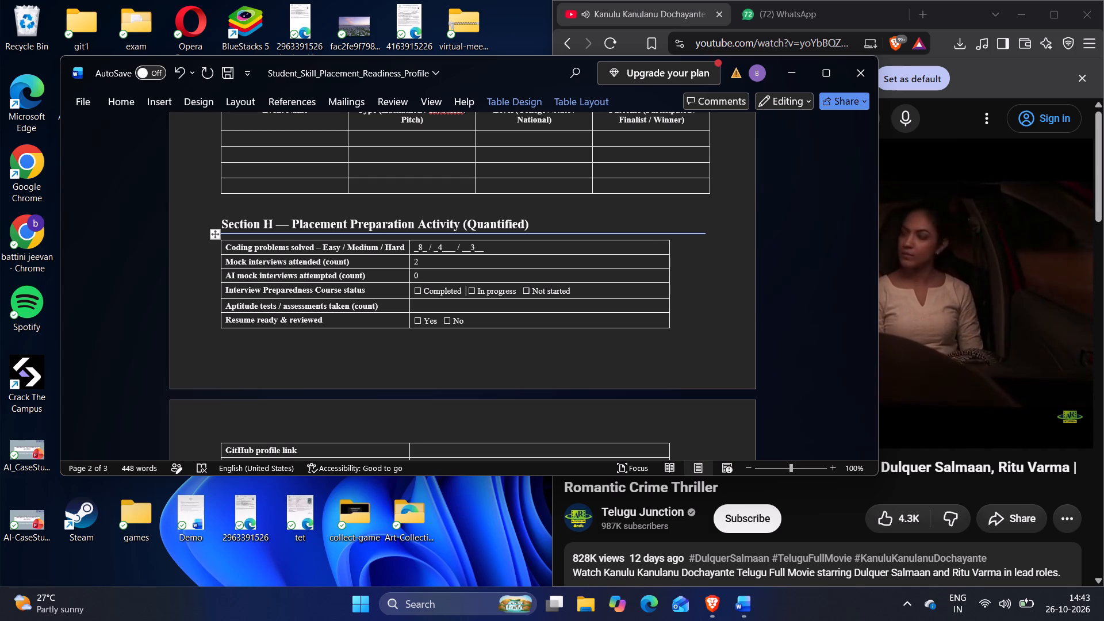
pyautogui.press('Right')
pyautogui.press('BackSpace')
pyautogui.press('BackSpace')
pyautogui.press('BackSpace')
pyautogui.press('BackSpace')
pyautogui.press('BackSpace')
pyautogui.press('BackSpace')
pyautogui.press('BackSpace')
pyautogui.press('BackSpace')
pyautogui.press('BackSpace')
pyautogui.press('BackSpace')
pyautogui.press('BackSpace')
pyautogui.press('BackSpace')
pyautogui.press('BackSpace')
pyautogui.press('BackSpace')
pyautogui.press('BackSpace')
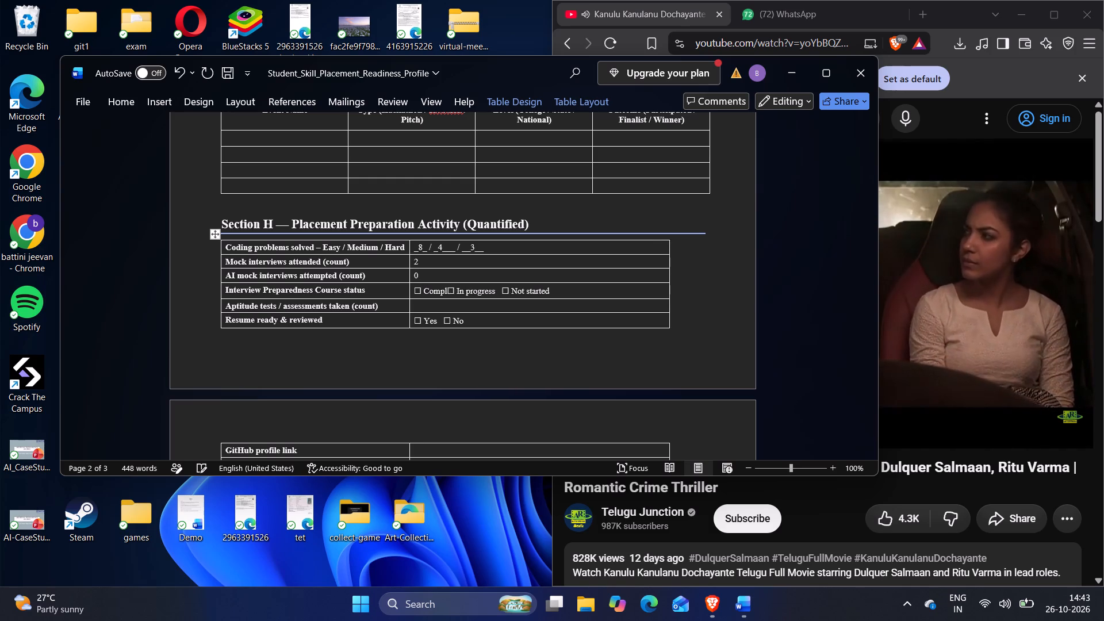
# Delete the Not started option with its checkbox from the course status row, keeping only In progress.
pyautogui.press('Right')
pyautogui.press('Right')
pyautogui.press('Right')
pyautogui.press('Right')
pyautogui.press('Right')
pyautogui.press('Right')
pyautogui.press('Right')
pyautogui.press('Right')
pyautogui.press('Right')
pyautogui.press('Right')
pyautogui.press('Right')
pyautogui.press('Right')
pyautogui.press('Right')
pyautogui.press('Right')
pyautogui.press('Right')
pyautogui.press('Right')
pyautogui.press('Right')
pyautogui.press('Right')
pyautogui.press('Right')
pyautogui.press('Right')
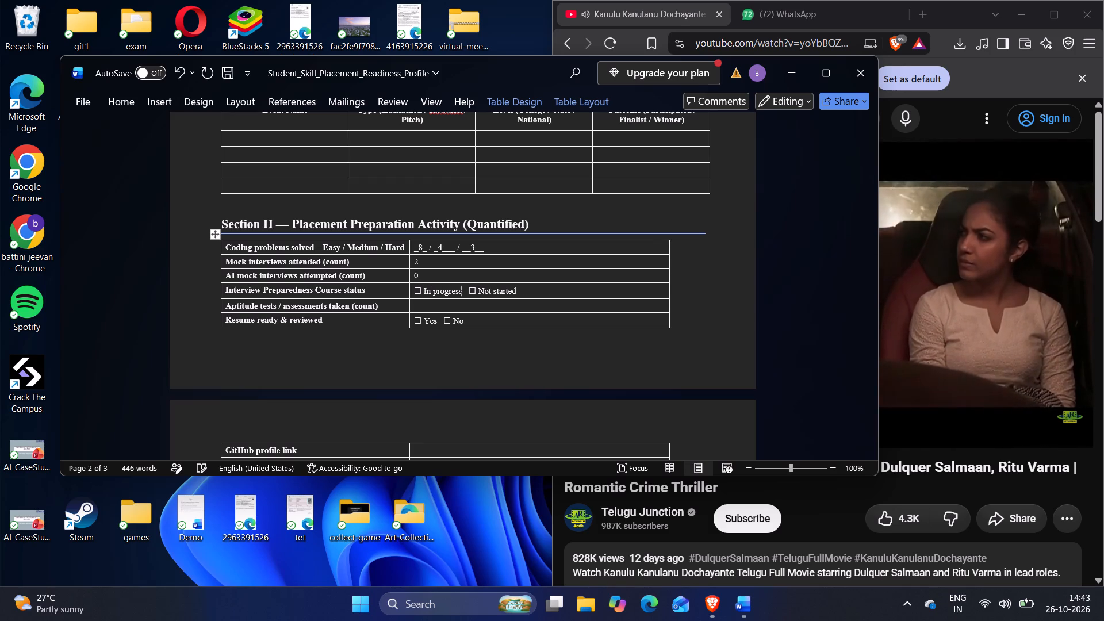
pyautogui.press('Right')
pyautogui.press('Right')
pyautogui.press('Left')
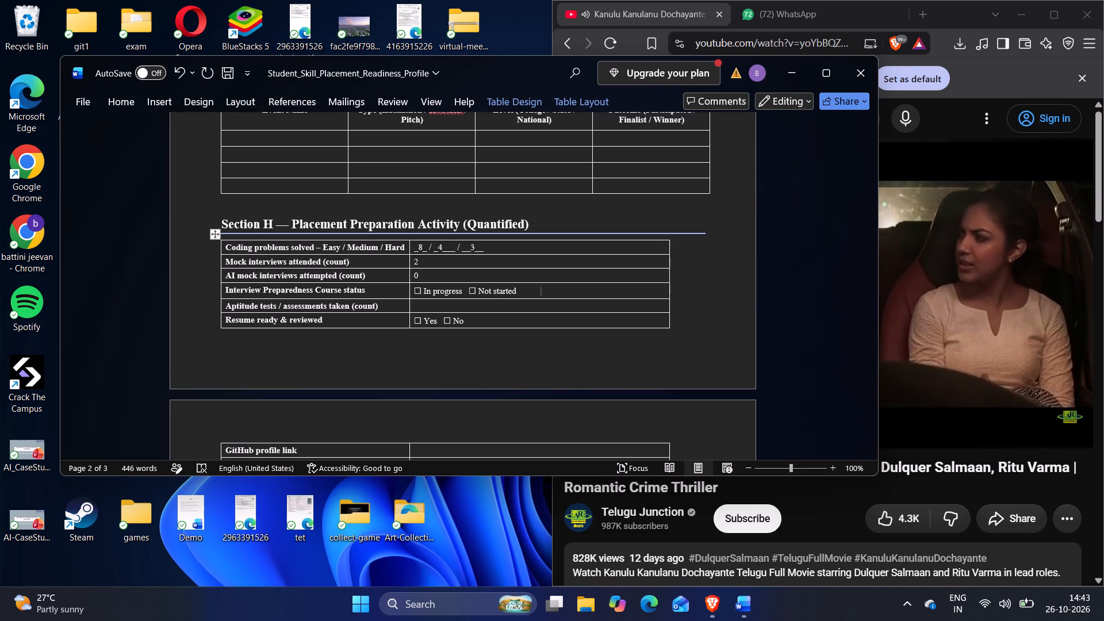
pyautogui.press('BackSpace')
pyautogui.press('BackSpace')
pyautogui.press('BackSpace')
pyautogui.press('BackSpace')
pyautogui.press('BackSpace')
pyautogui.press('BackSpace')
pyautogui.press('BackSpace')
pyautogui.press('BackSpace')
pyautogui.press('BackSpace')
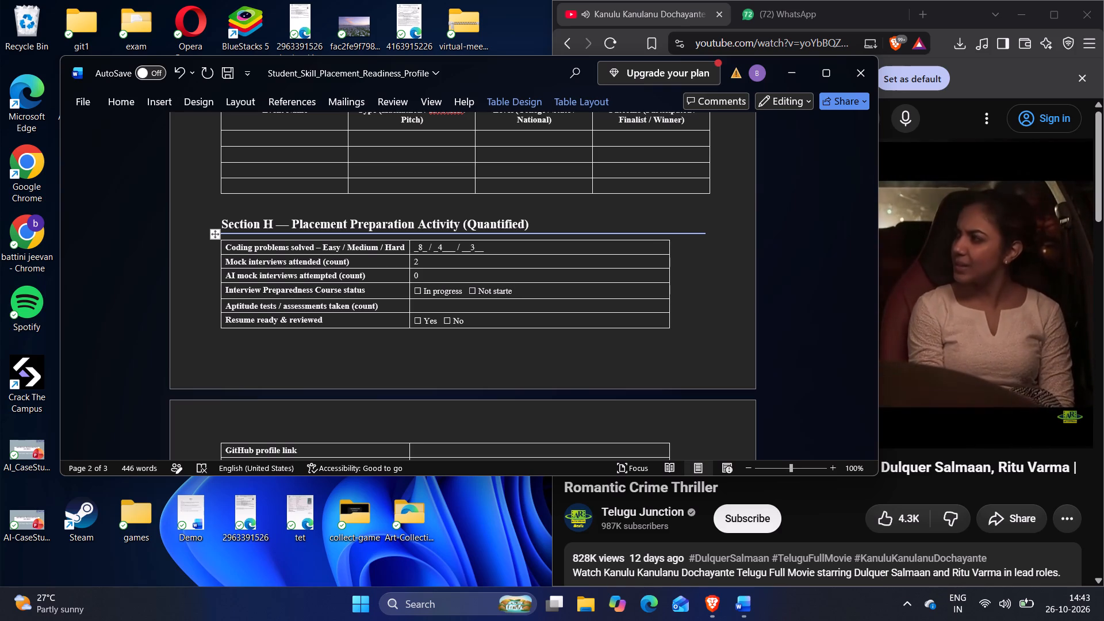
pyautogui.press('BackSpace')
pyautogui.press('BackSpace')
pyautogui.press('BackSpace')
pyautogui.press('BackSpace')
pyautogui.press('BackSpace')
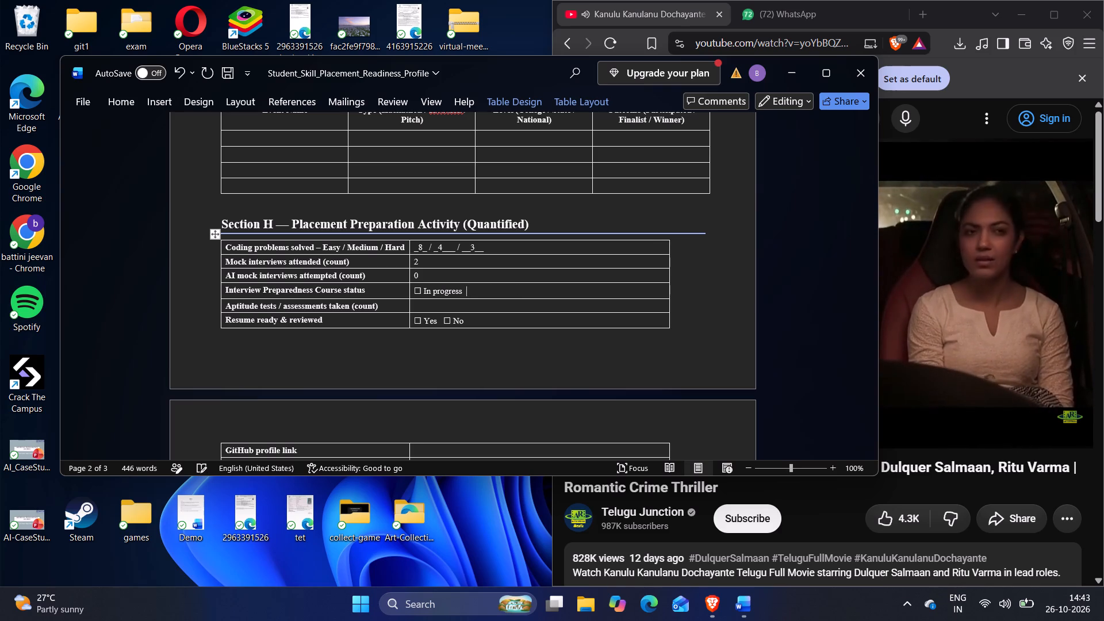
pyautogui.press('BackSpace')
# Enter 7 as the count of aptitude tests / assessments taken in Section H.
pyautogui.press('Down')
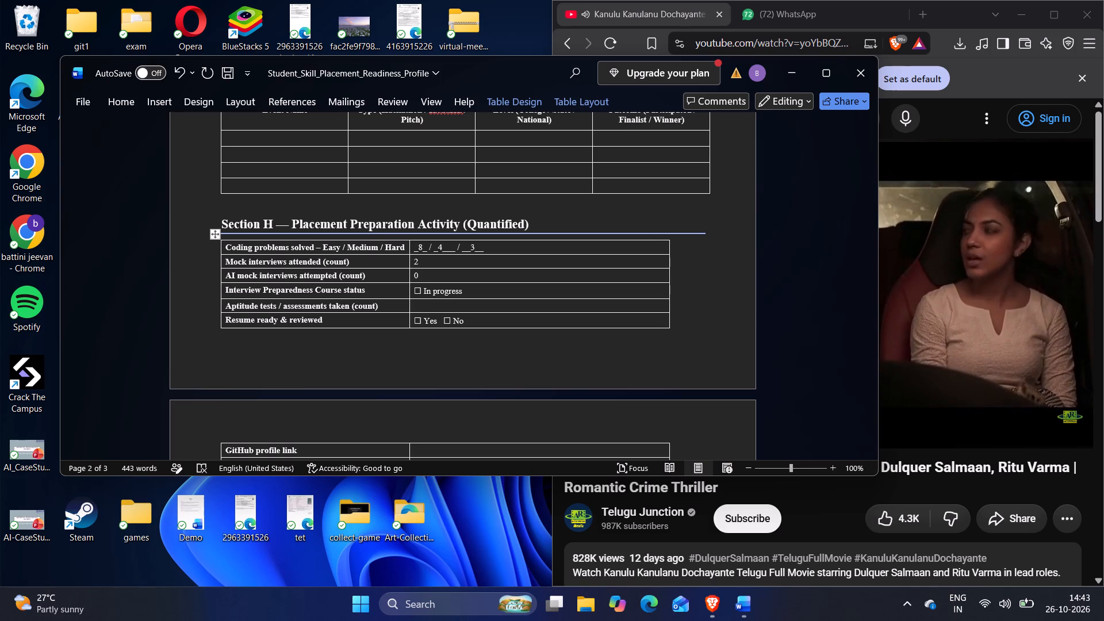
pyautogui.scroll(1, 430, 258)
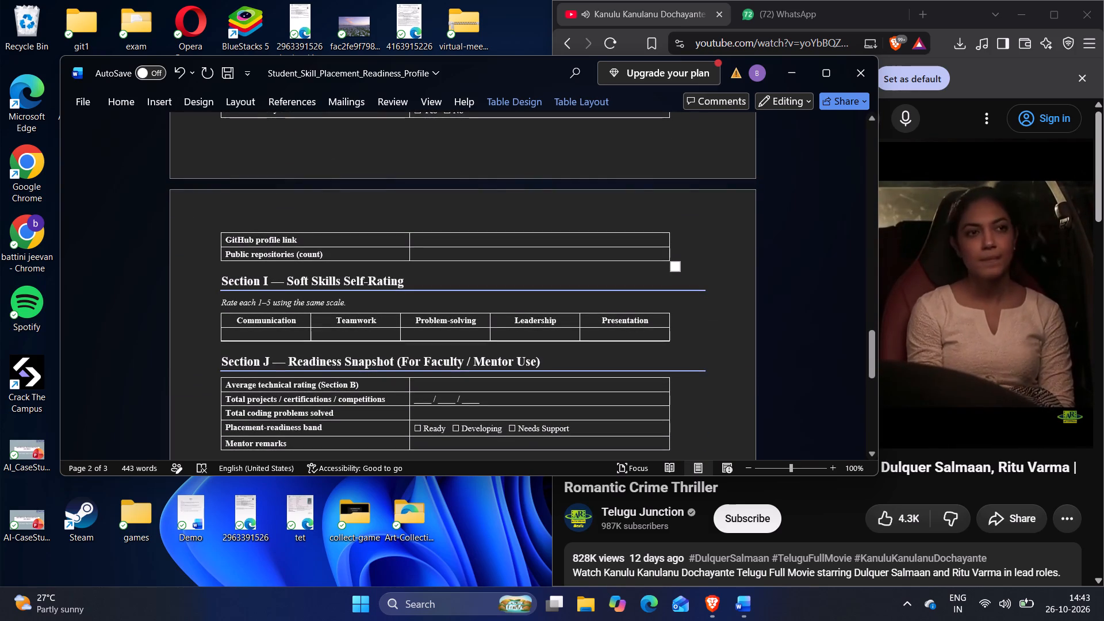
pyautogui.scroll(3, 430, 258)
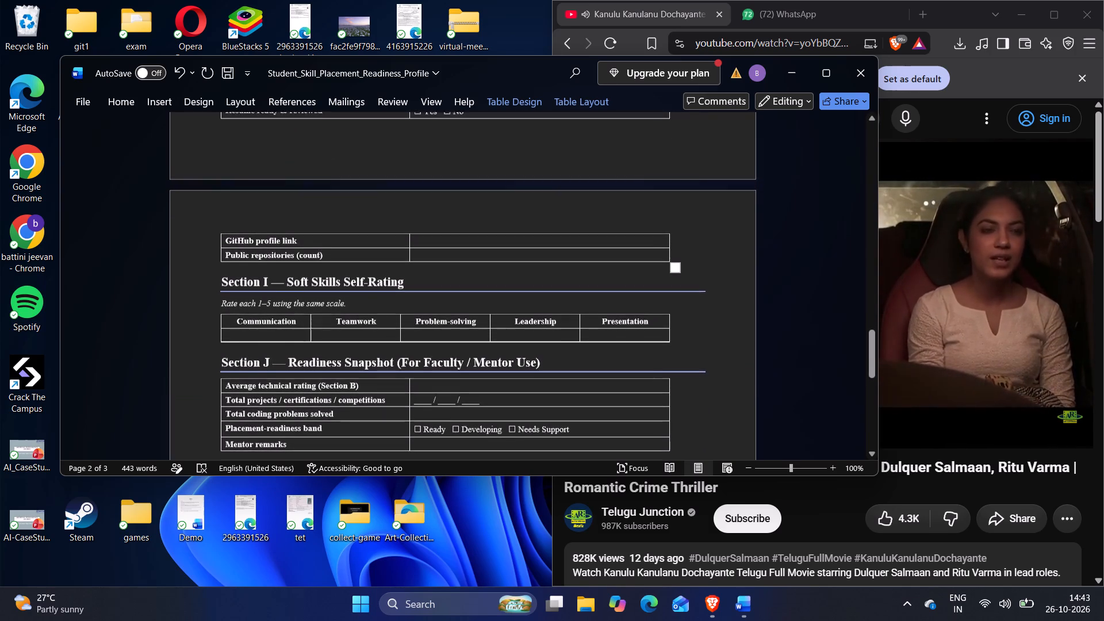
pyautogui.scroll(1, 430, 258)
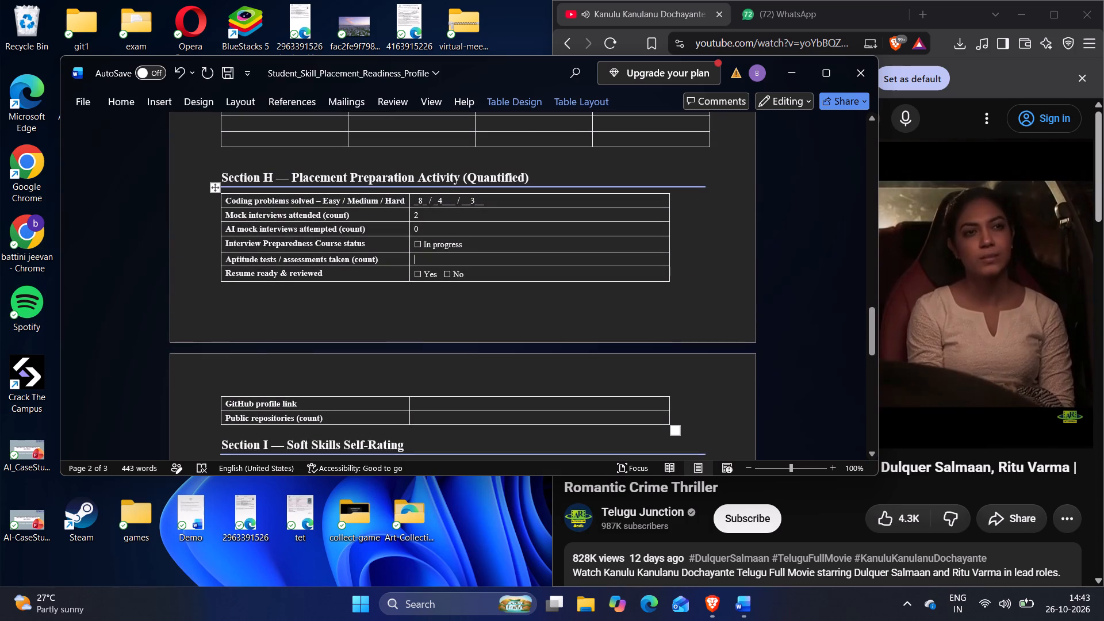
pyautogui.scroll(2, 430, 258)
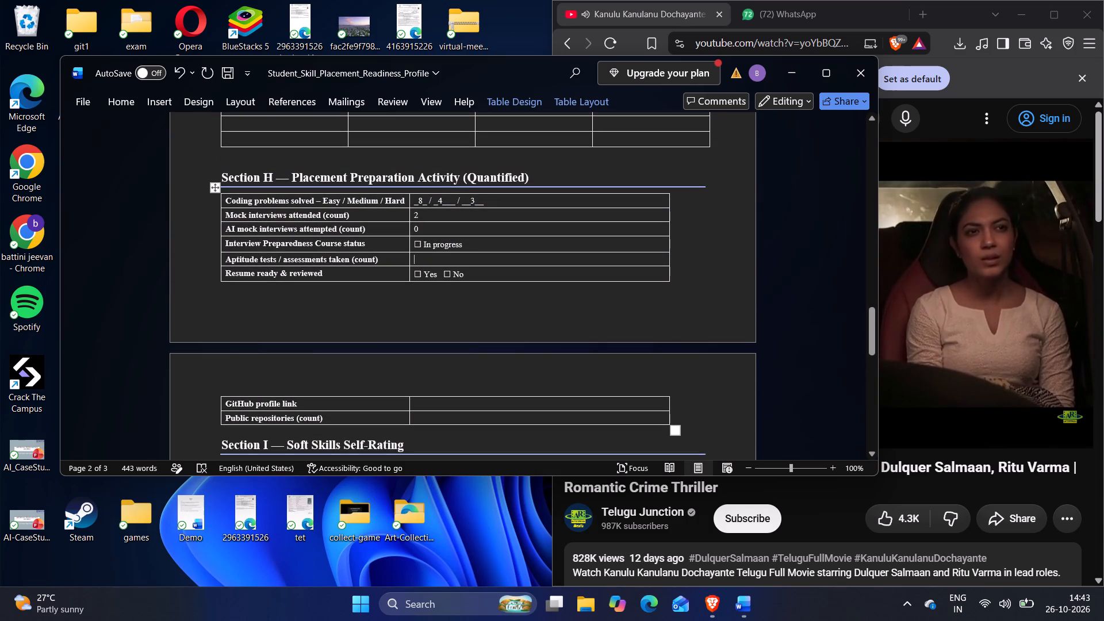
pyautogui.scroll(2, 430, 258)
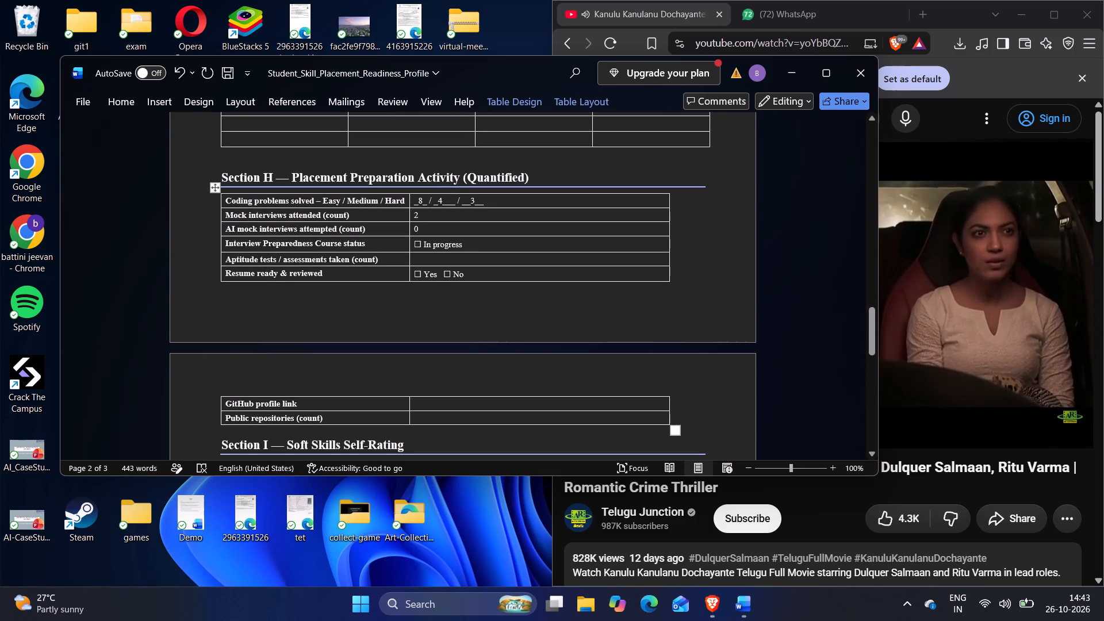
pyautogui.scroll(1, 430, 258)
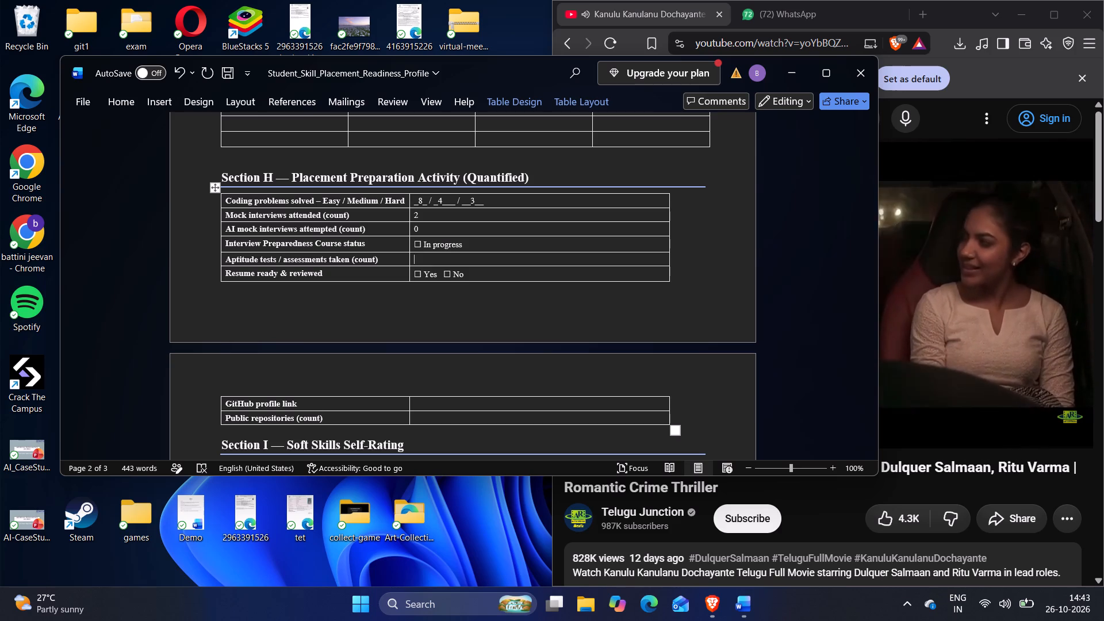
pyautogui.press('7')
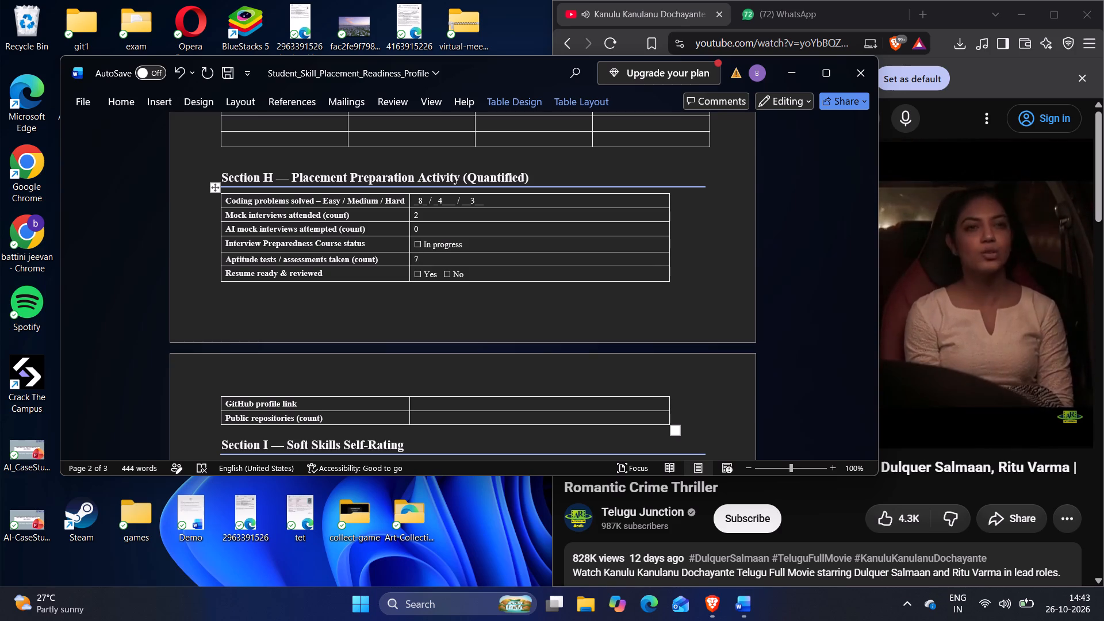
pyautogui.press('Down')
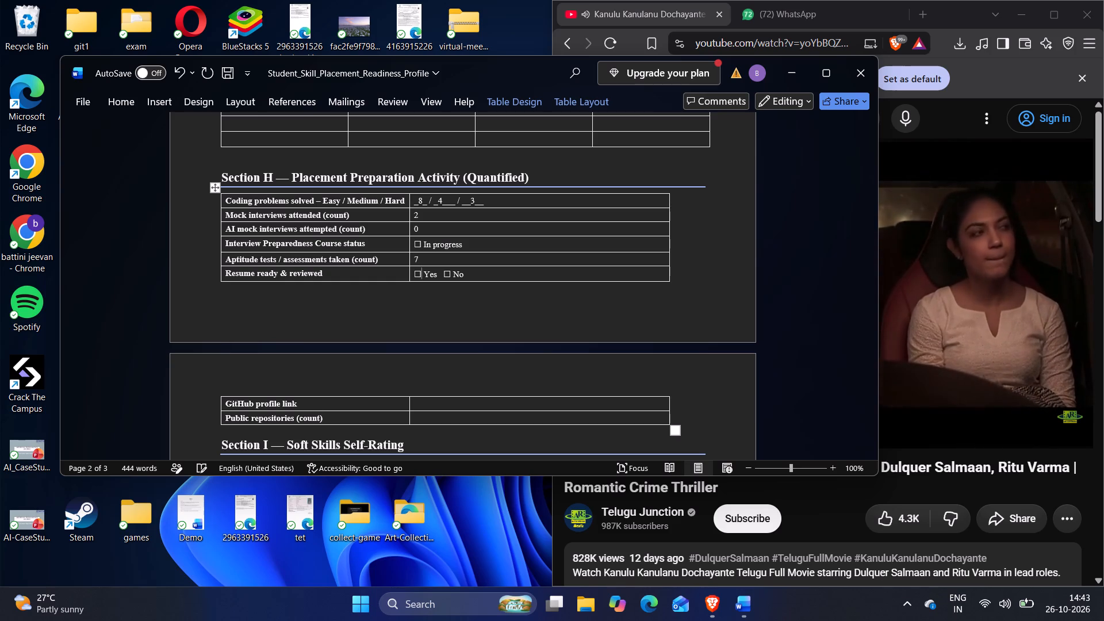
# Delete the Yes option with its checkbox from the Resume ready & reviewed row, keeping only No.
pyautogui.press('Right')
pyautogui.press('Right')
pyautogui.press('Right')
pyautogui.press('Right')
pyautogui.press('Right')
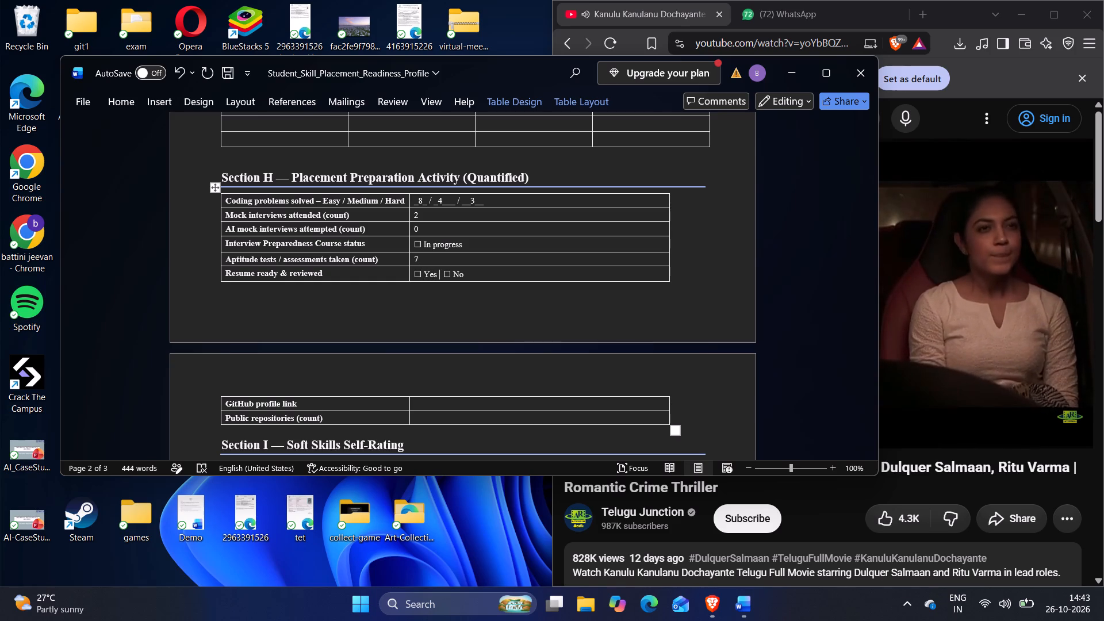
pyautogui.press('BackSpace')
pyautogui.press('BackSpace')
pyautogui.press('BackSpace')
pyautogui.press('BackSpace')
pyautogui.press('BackSpace')
pyautogui.press('BackSpace')
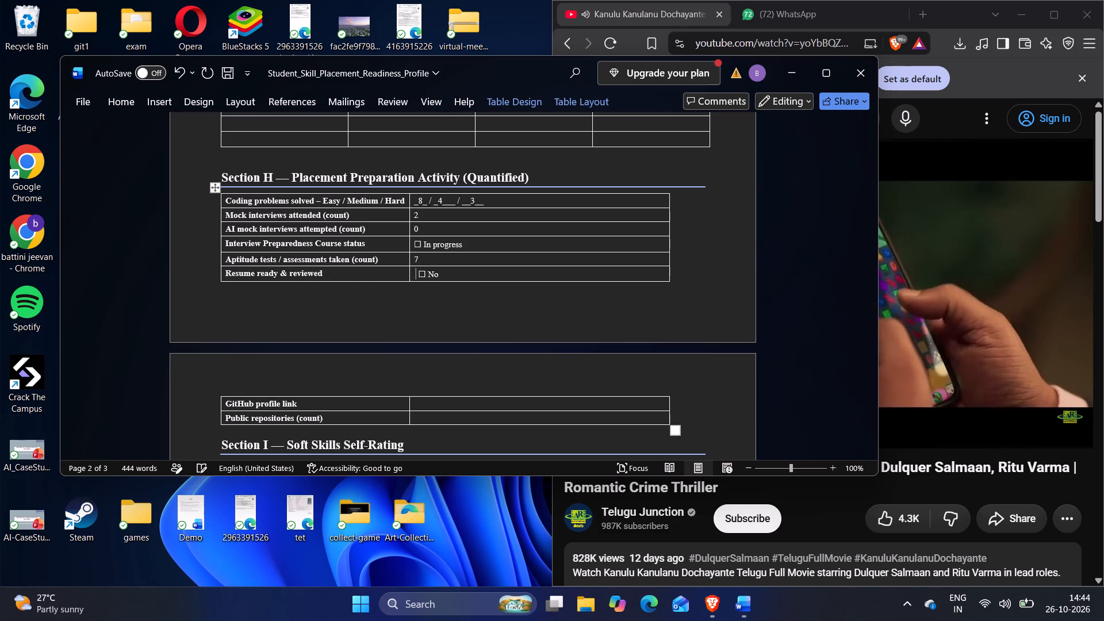
# Enter 0 as the public repositories count in Section H, leaving the GitHub profile link blank.
pyautogui.press('Down')
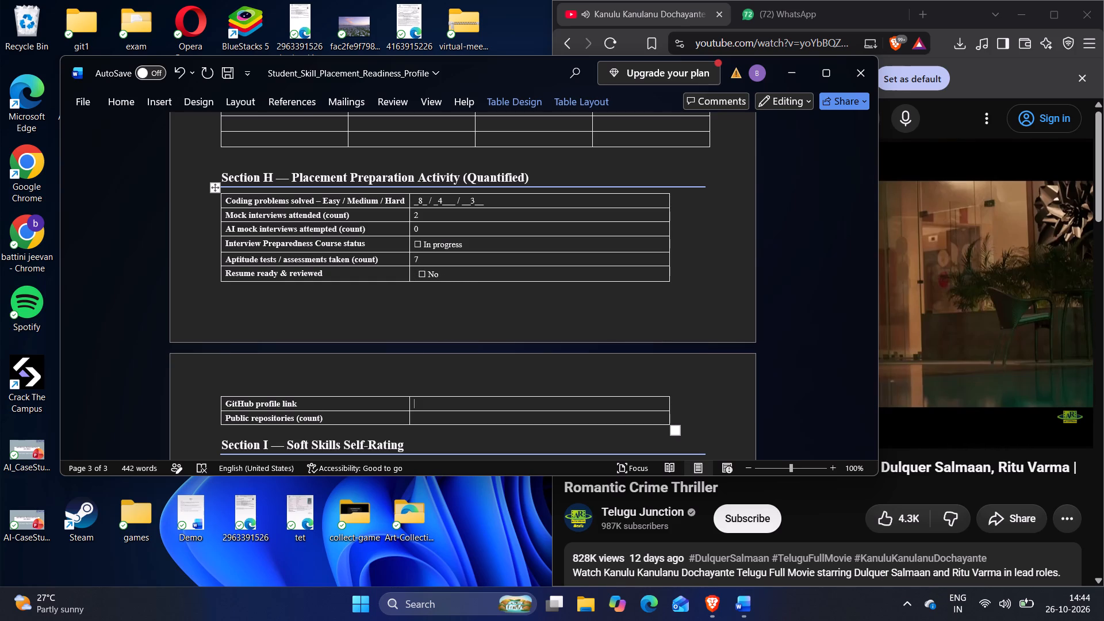
pyautogui.press('Down')
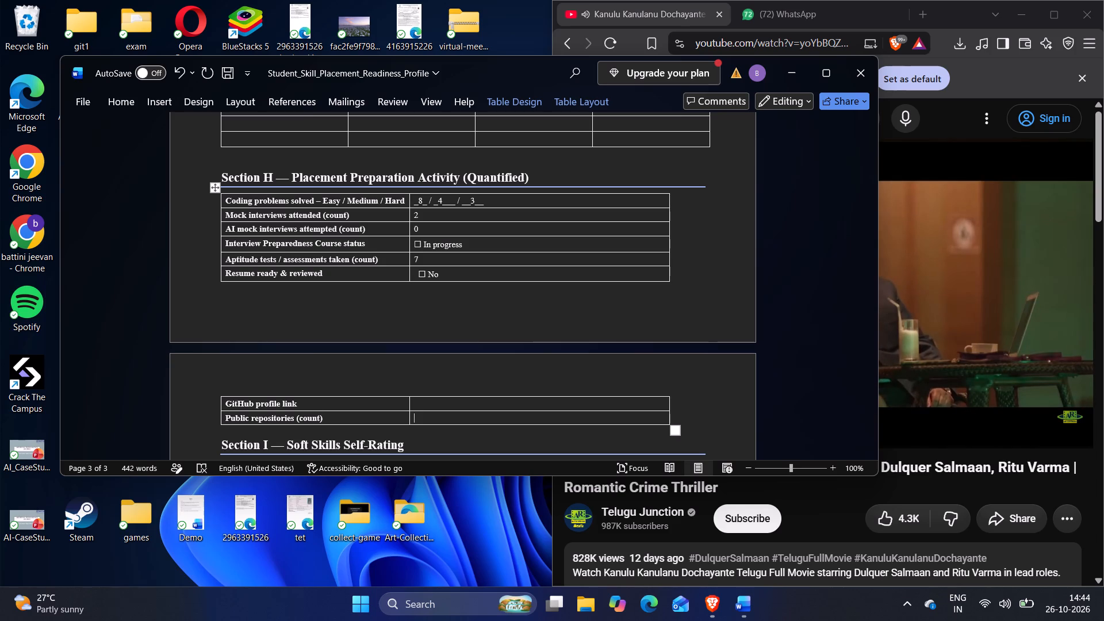
pyautogui.press('0')
# Fill in the Section I ratings: Communication 5, Teamwork 5, Problem-solving 3, Leadership 5 and Presentation 4.
pyautogui.press('Down')
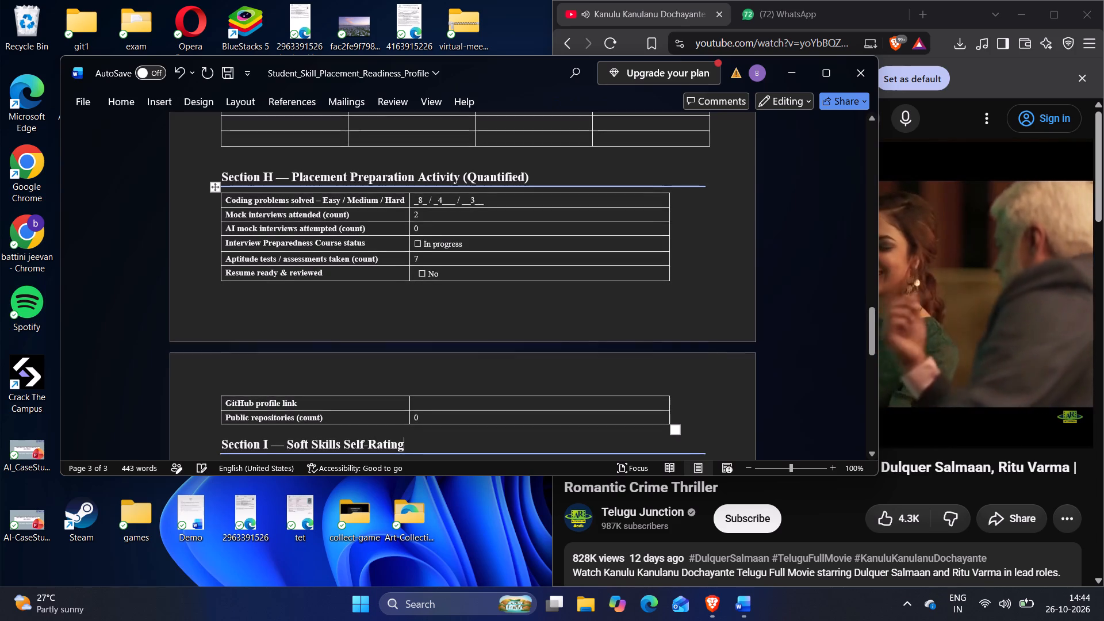
pyautogui.press('Down')
pyautogui.press('Down')
pyautogui.press('Down')
pyautogui.press('Down')
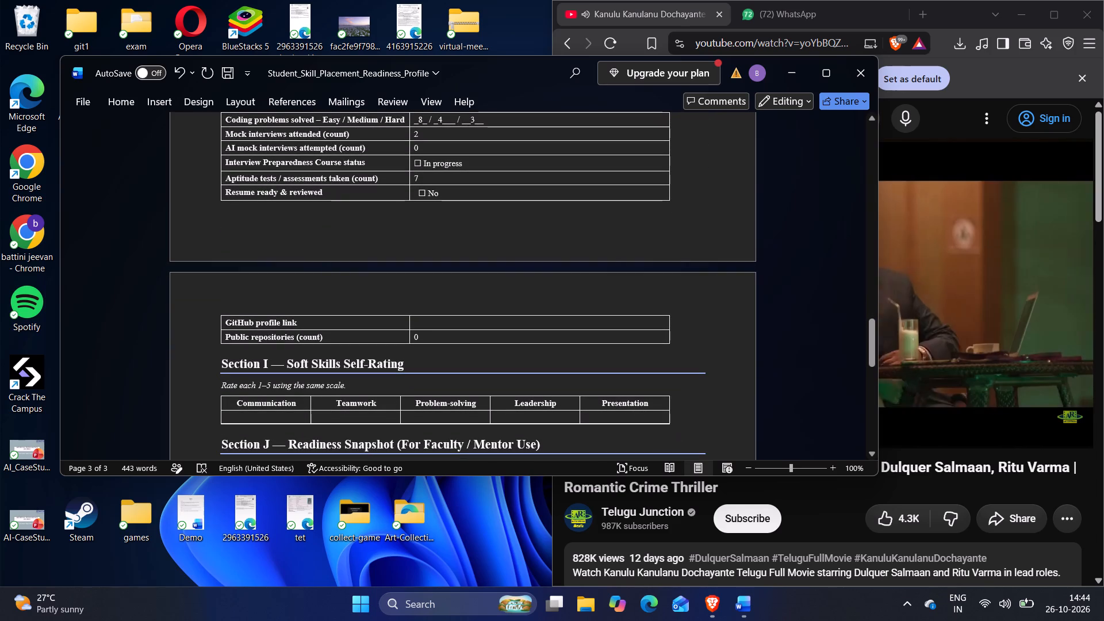
pyautogui.press('Up')
pyautogui.press('Left')
pyautogui.press('Left')
pyautogui.press('Left')
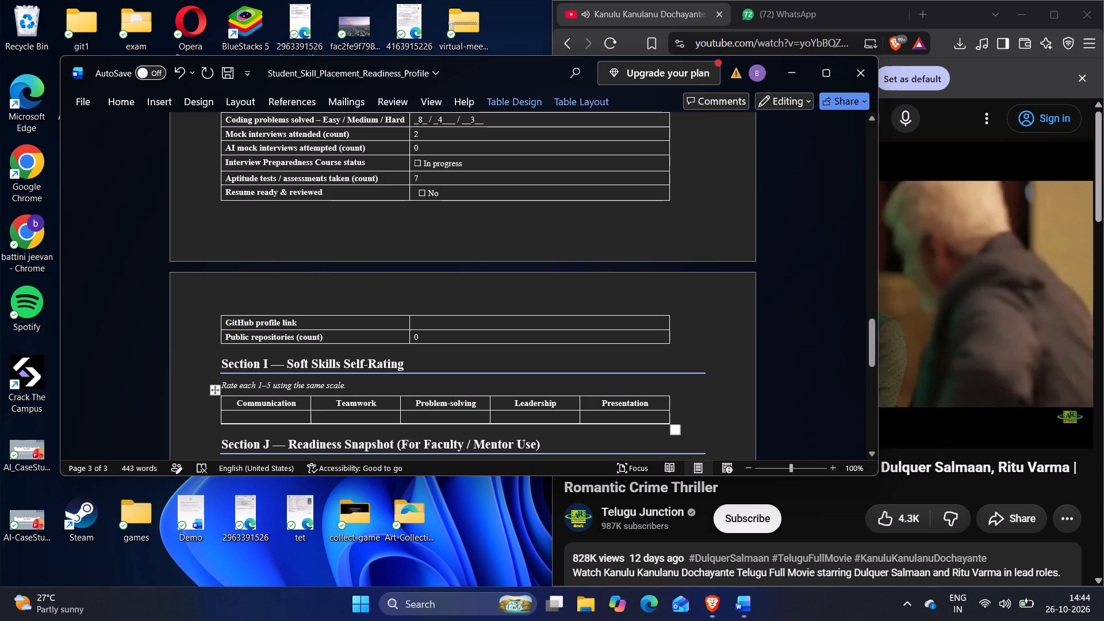
pyautogui.press('Left')
pyautogui.press('Down')
pyautogui.press('Left')
pyautogui.press('Left')
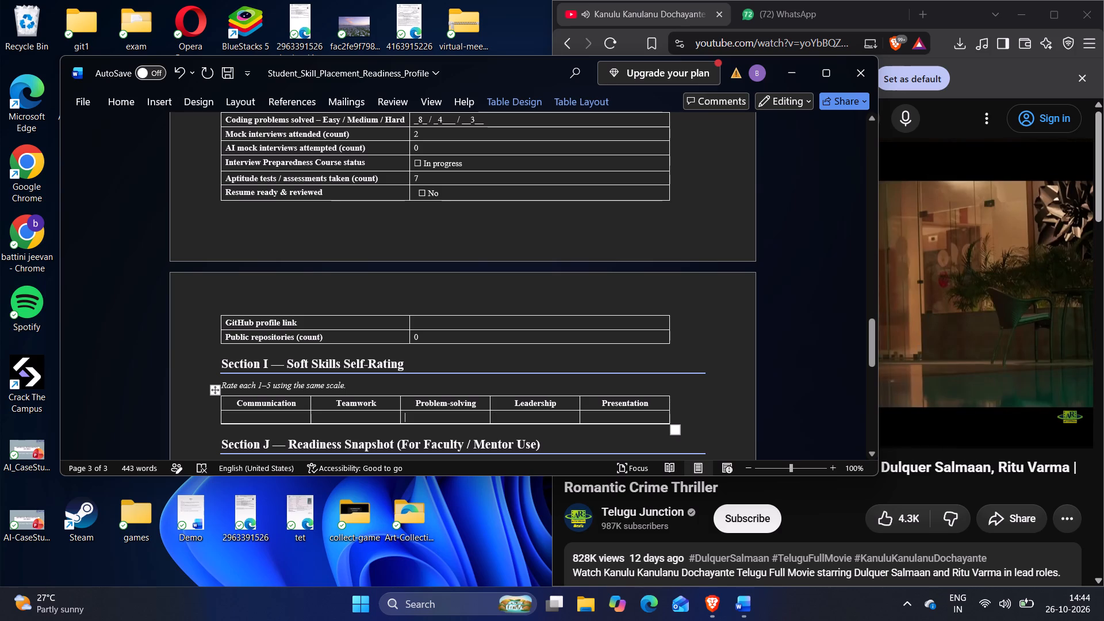
pyautogui.press('Left')
pyautogui.press('Left')
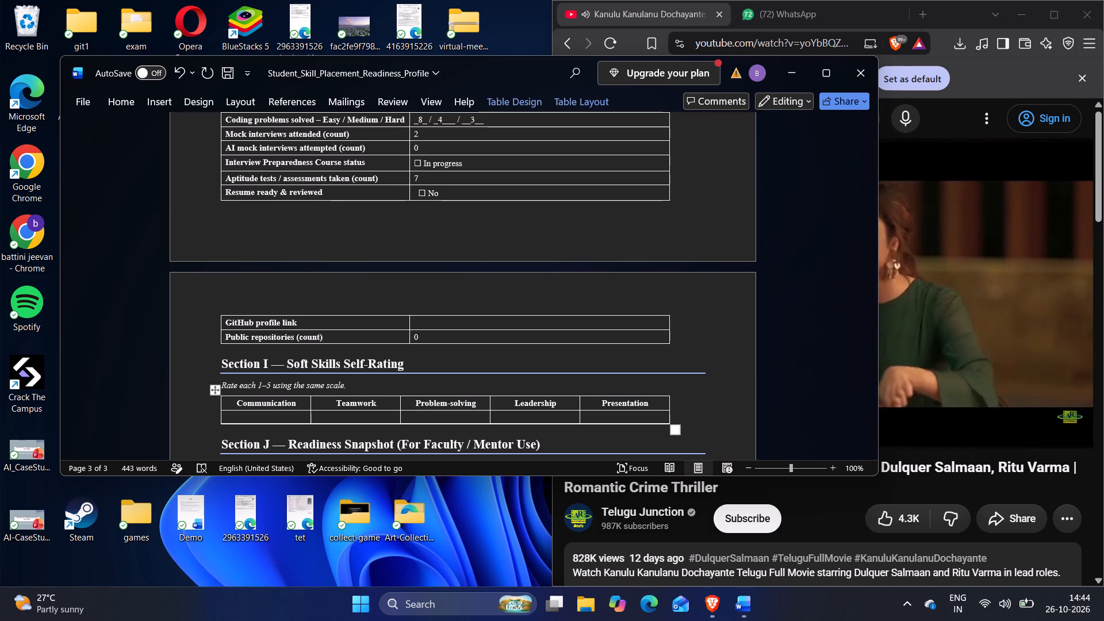
pyautogui.press('5')
pyautogui.press('Right')
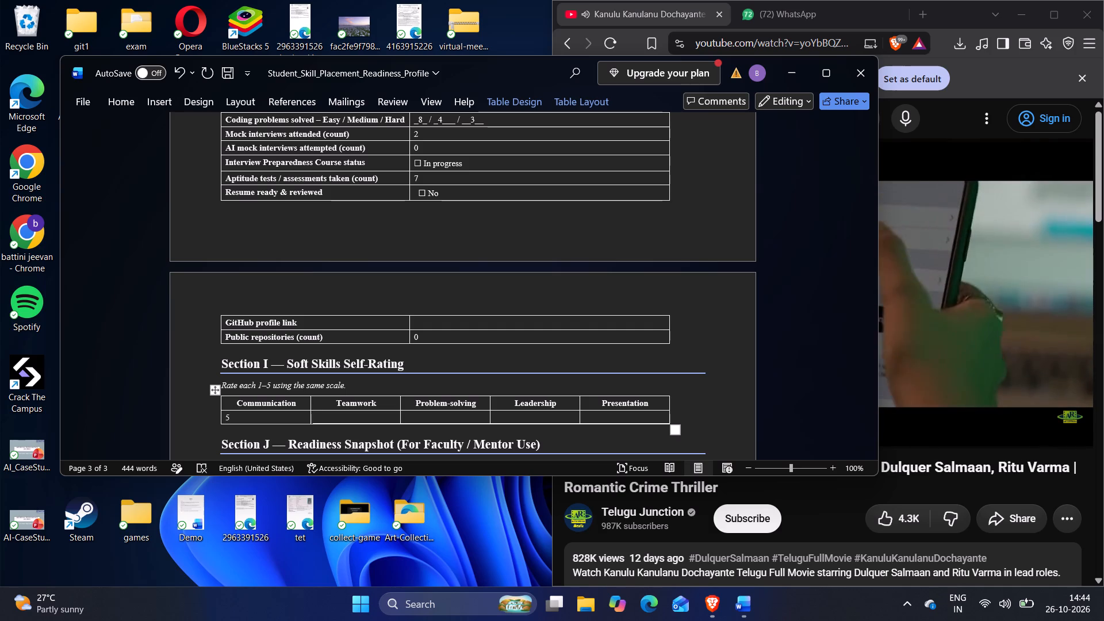
pyautogui.press('5')
pyautogui.press('Right')
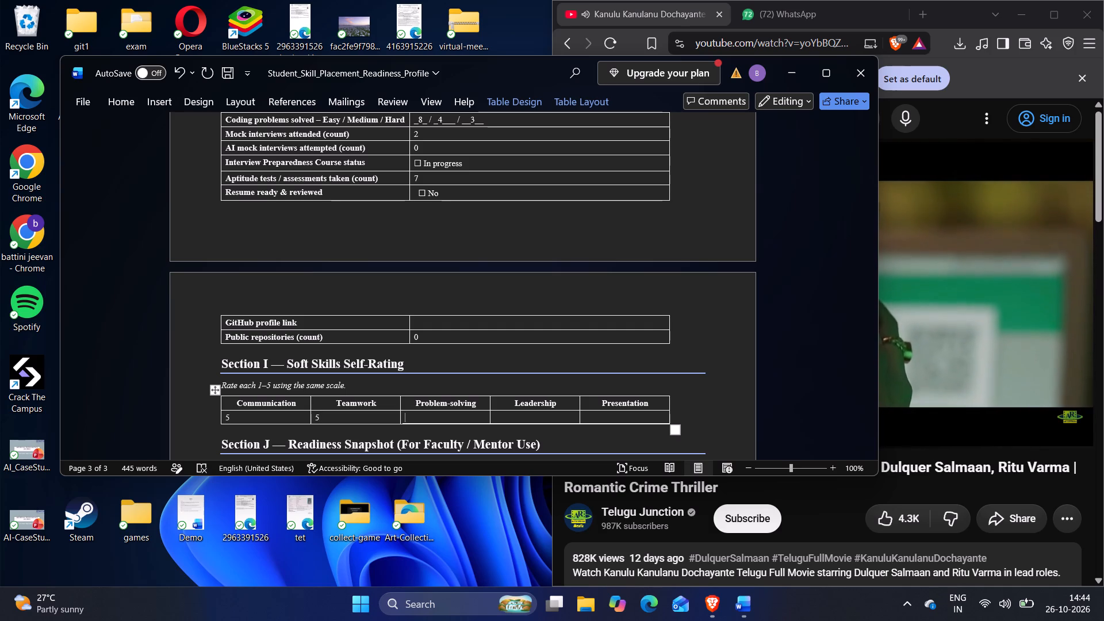
pyautogui.press('3')
pyautogui.press('Right')
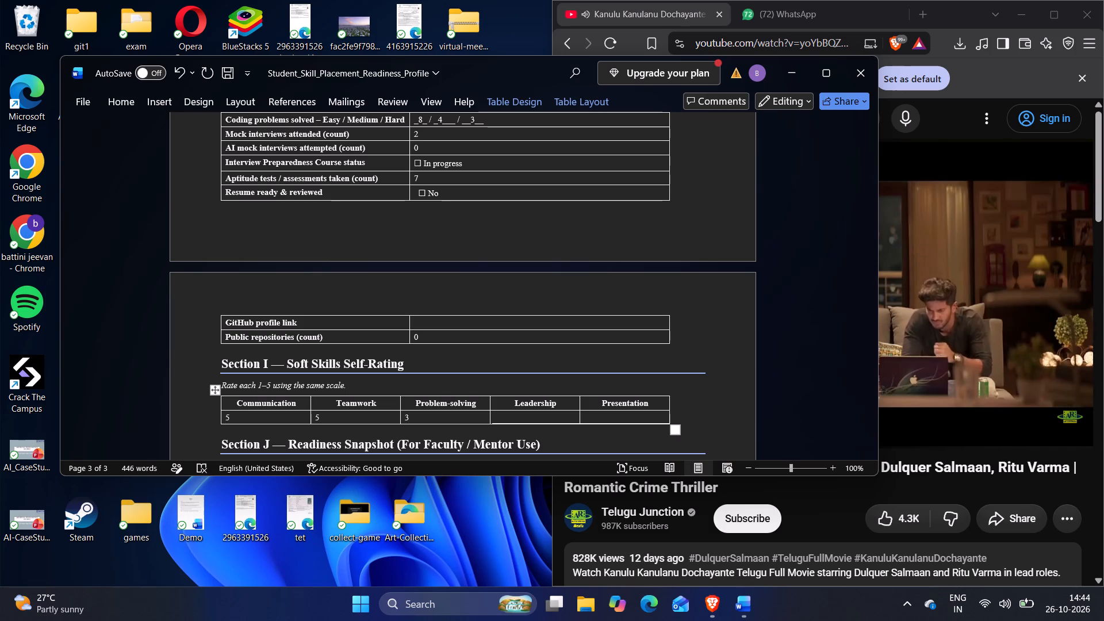
pyautogui.press('5')
pyautogui.press('Right')
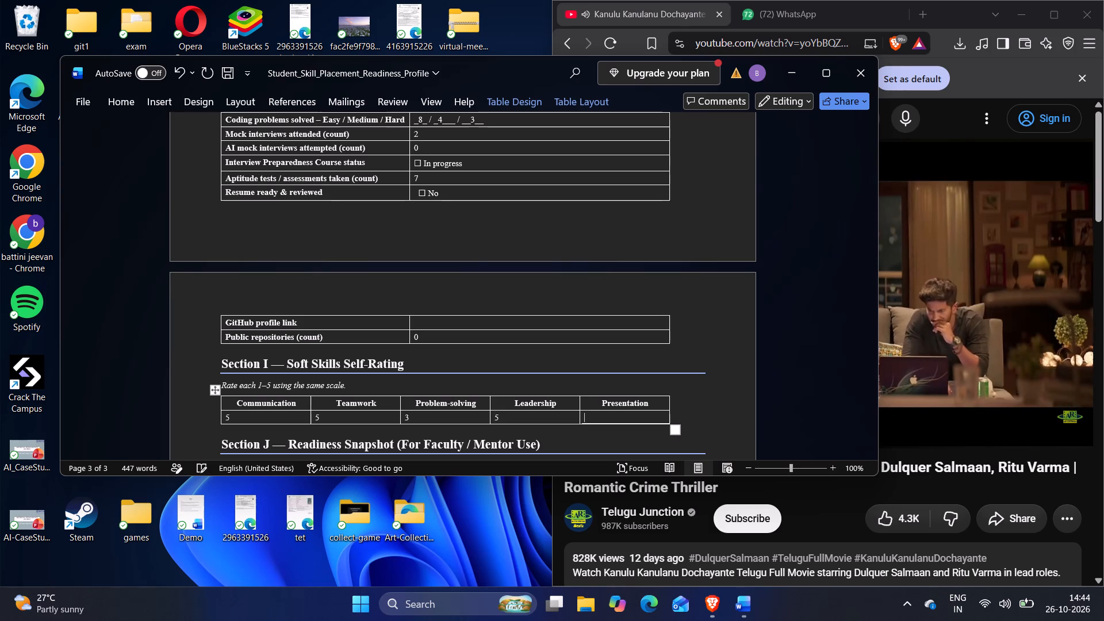
pyautogui.press('4')
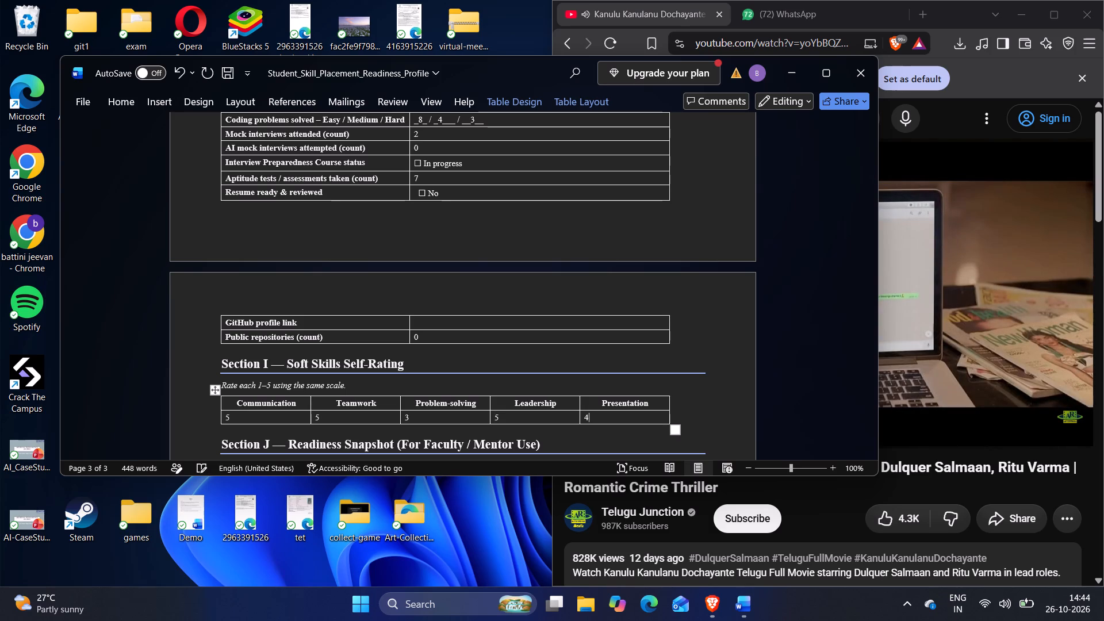
# Change the Teamwork and Communication ratings in Section I to 4.
pyautogui.press('Left')
pyautogui.press('Left')
pyautogui.press('Left')
pyautogui.press('Left')
pyautogui.press('Left')
pyautogui.press('Left')
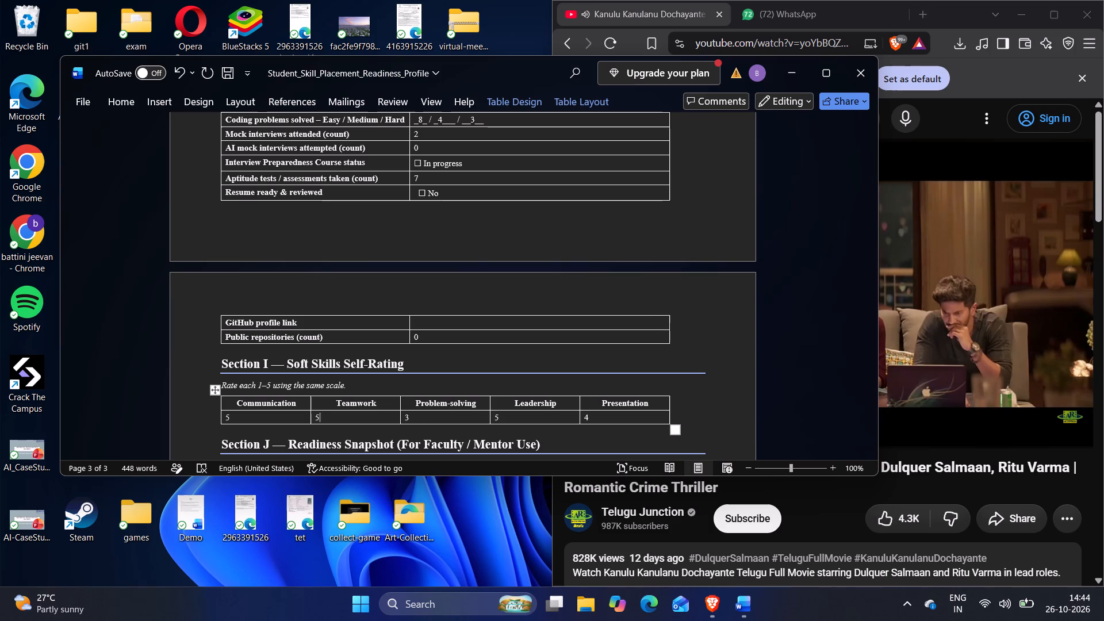
pyautogui.press('BackSpace')
pyautogui.press('4')
pyautogui.press('Left')
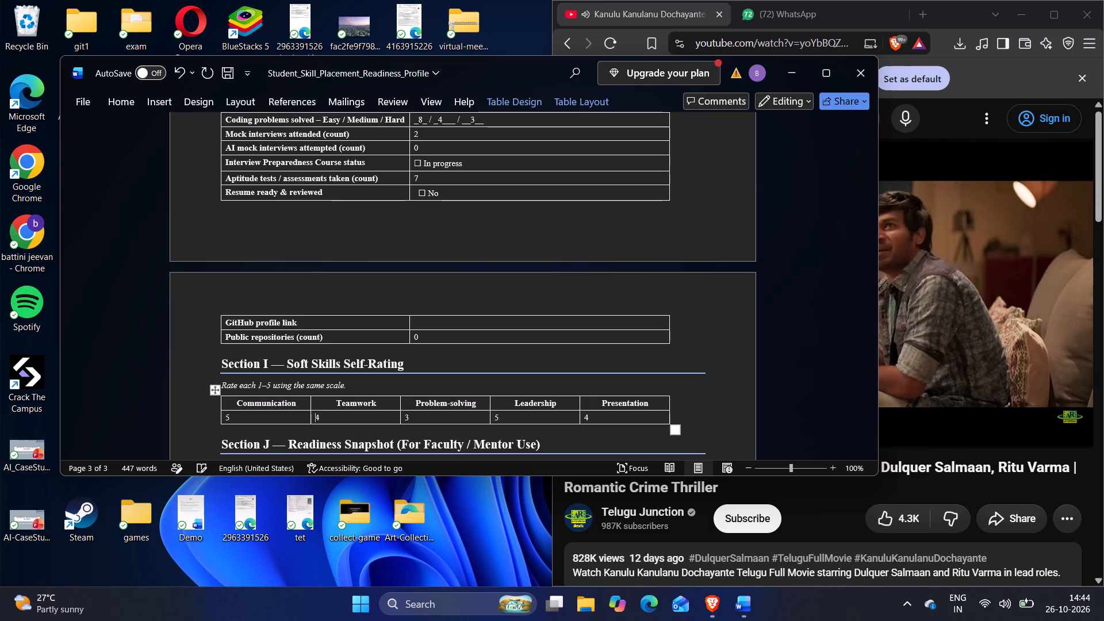
pyautogui.press('Left')
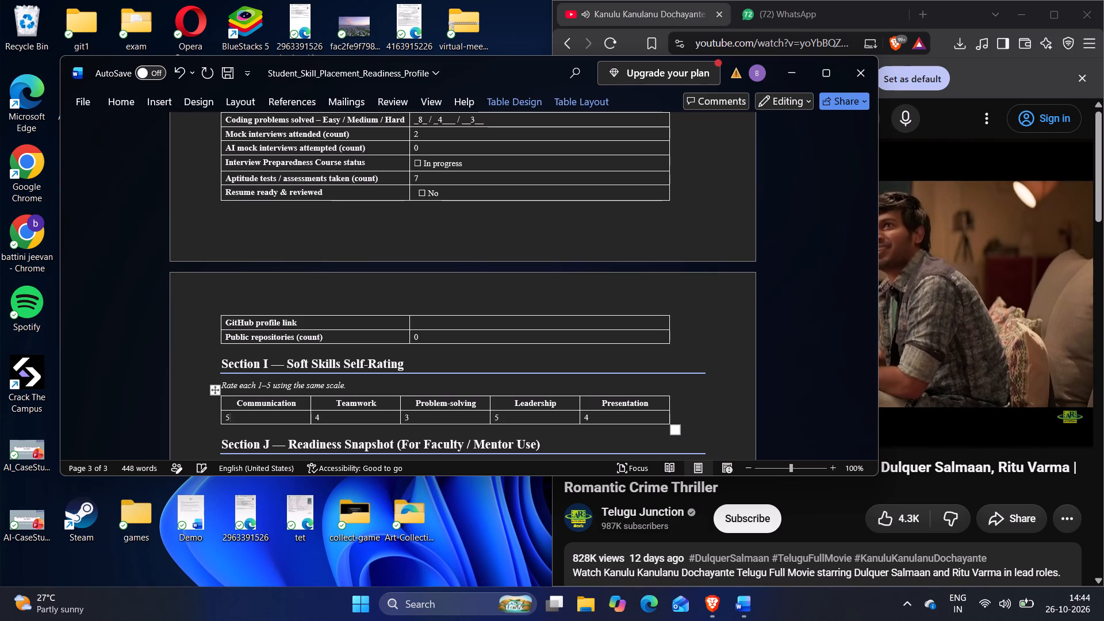
pyautogui.press('BackSpace')
pyautogui.press('4')
# Change the Leadership rating in Section I to 4.
pyautogui.press('Right')
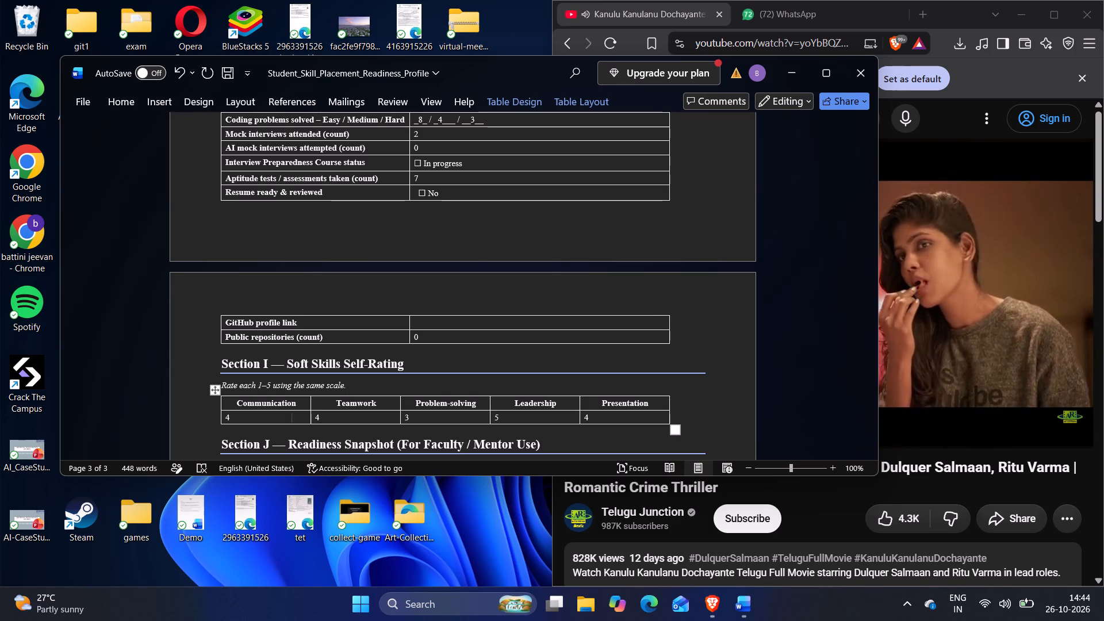
pyautogui.press('Right')
pyautogui.press('Right')
pyautogui.press('Right')
pyautogui.press('Right')
pyautogui.press('Right')
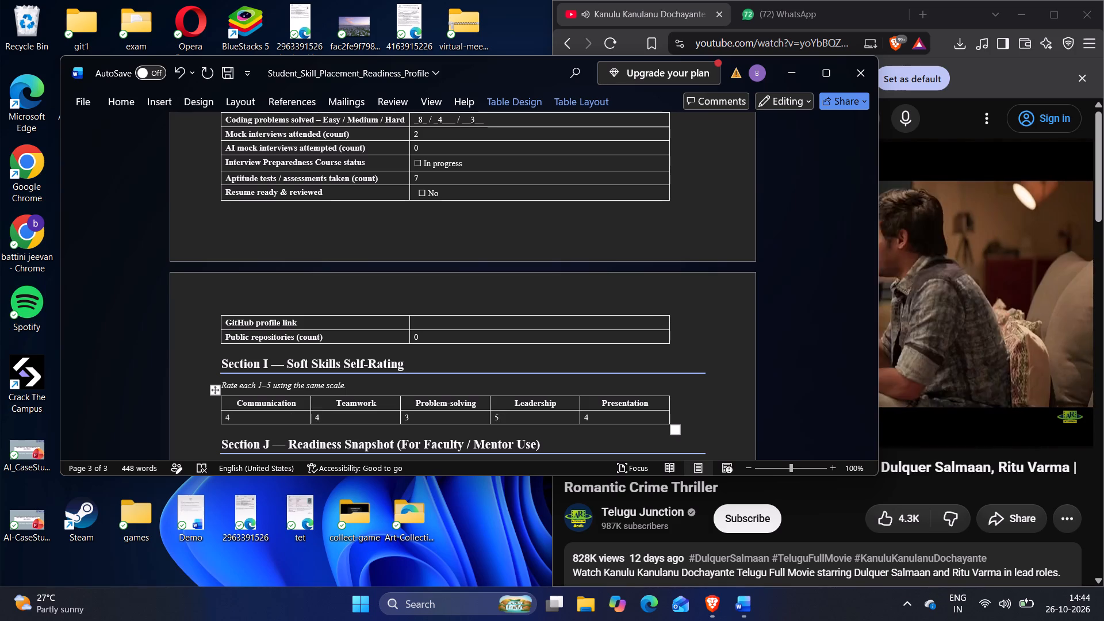
pyautogui.press('BackSpace')
pyautogui.press('4')
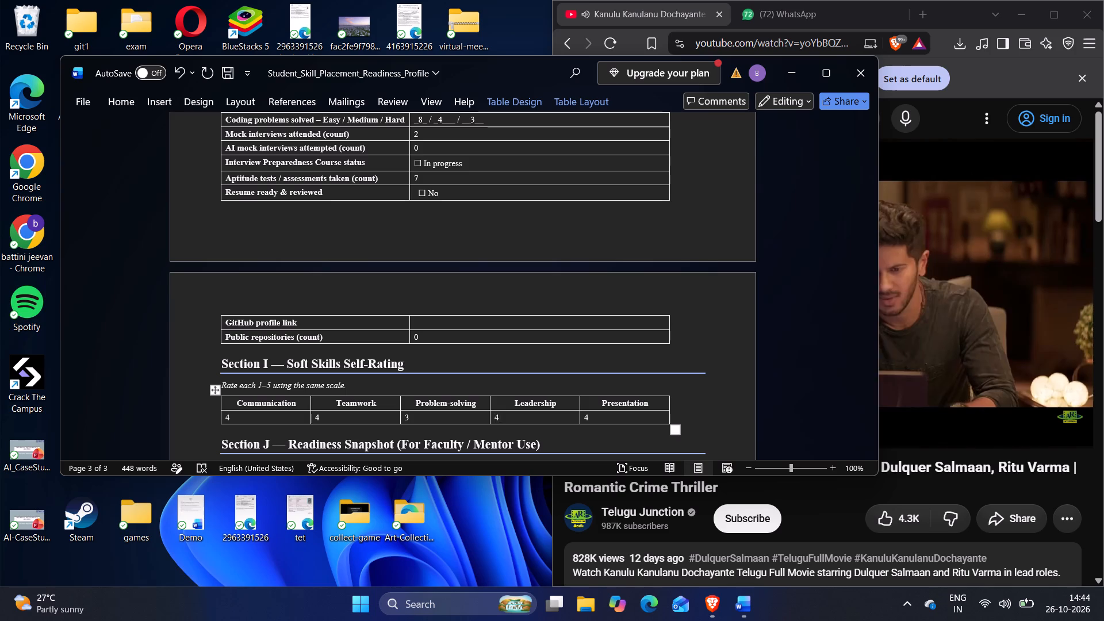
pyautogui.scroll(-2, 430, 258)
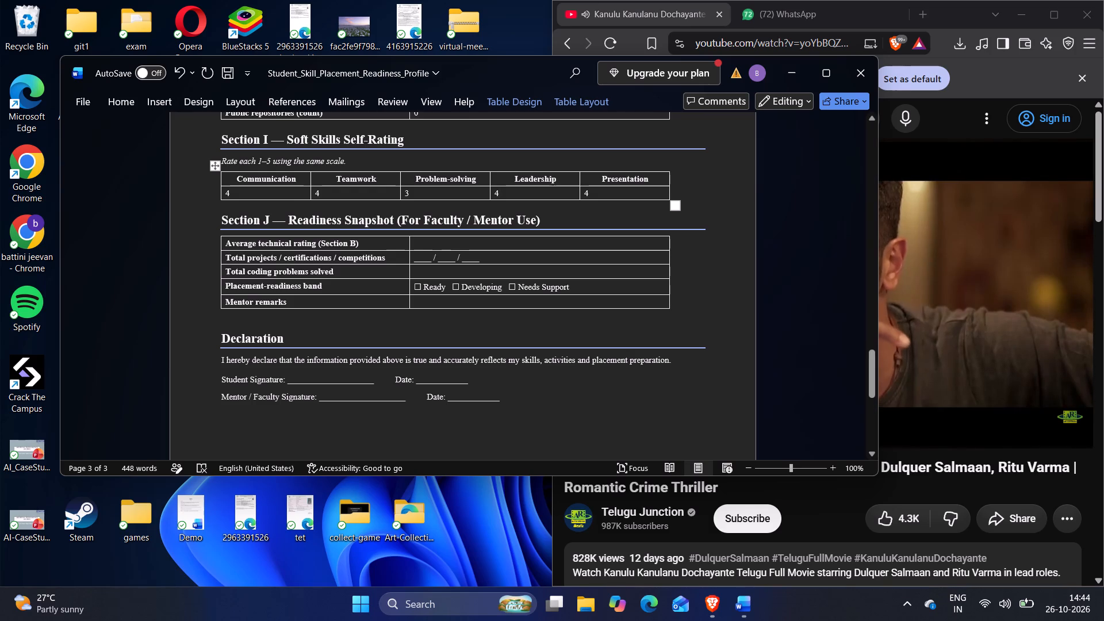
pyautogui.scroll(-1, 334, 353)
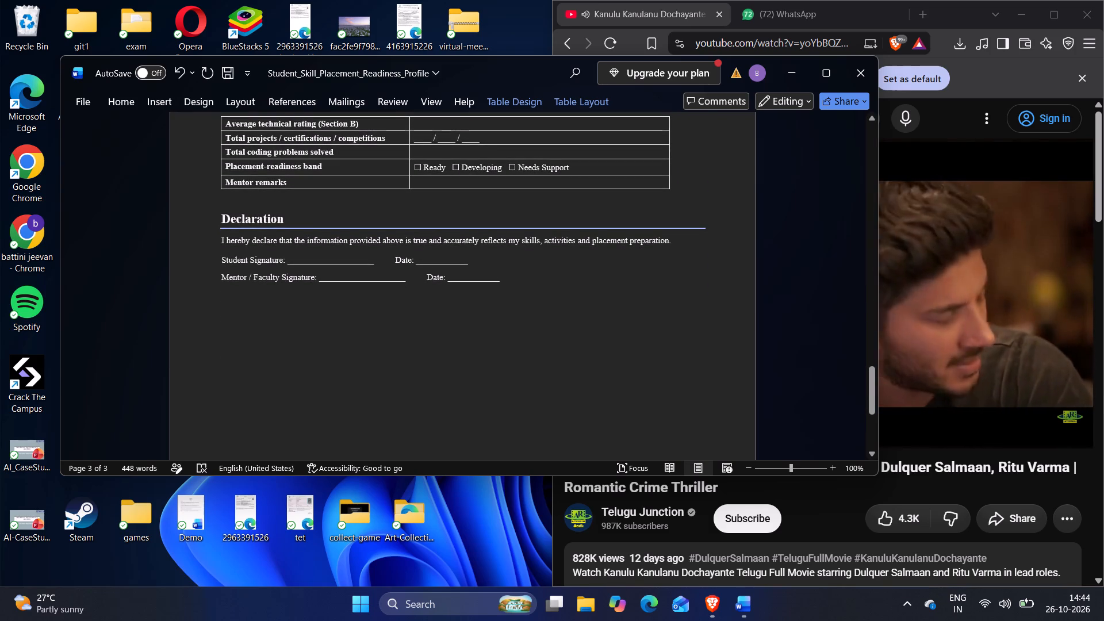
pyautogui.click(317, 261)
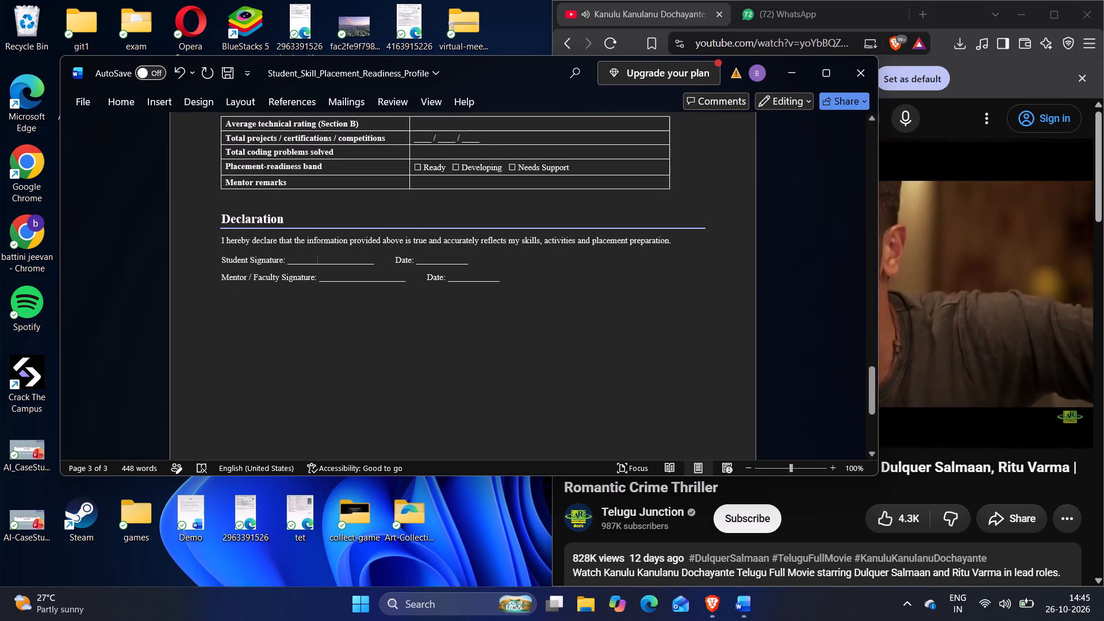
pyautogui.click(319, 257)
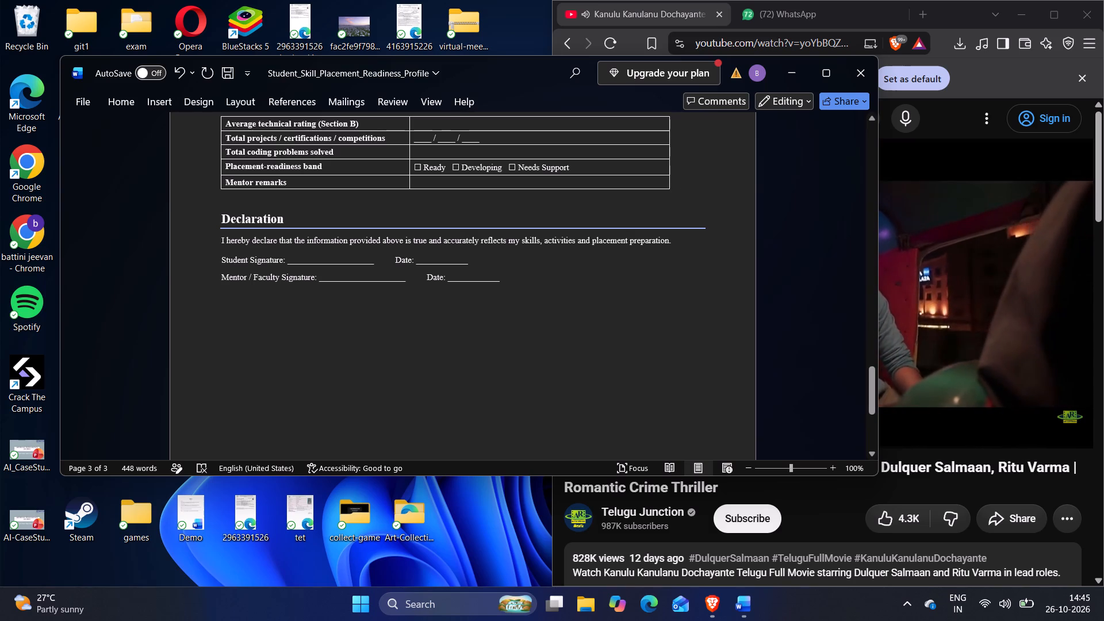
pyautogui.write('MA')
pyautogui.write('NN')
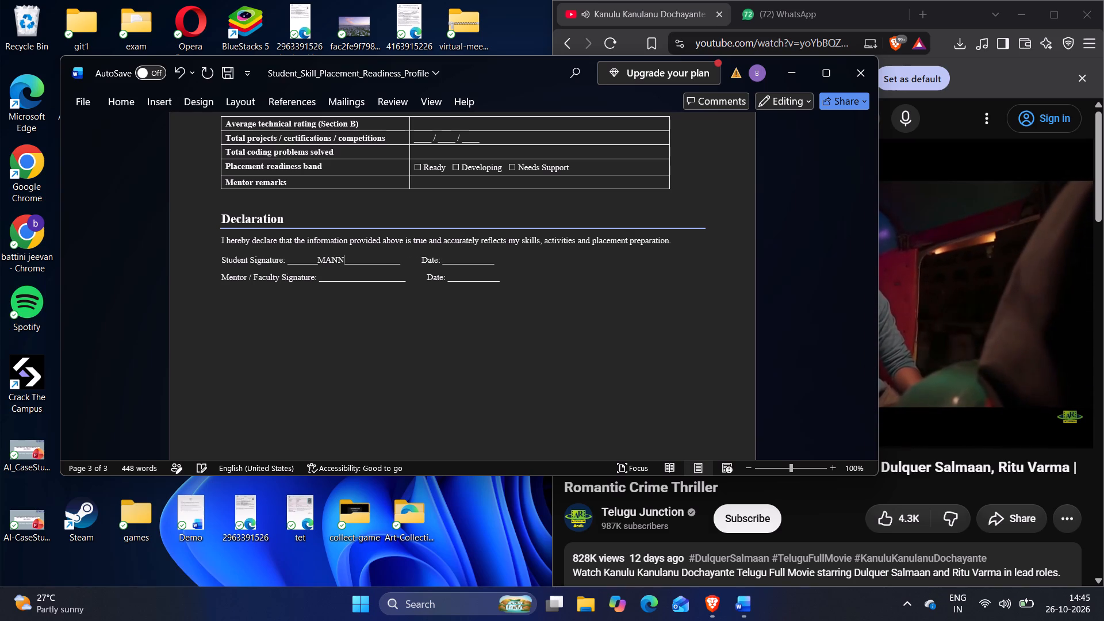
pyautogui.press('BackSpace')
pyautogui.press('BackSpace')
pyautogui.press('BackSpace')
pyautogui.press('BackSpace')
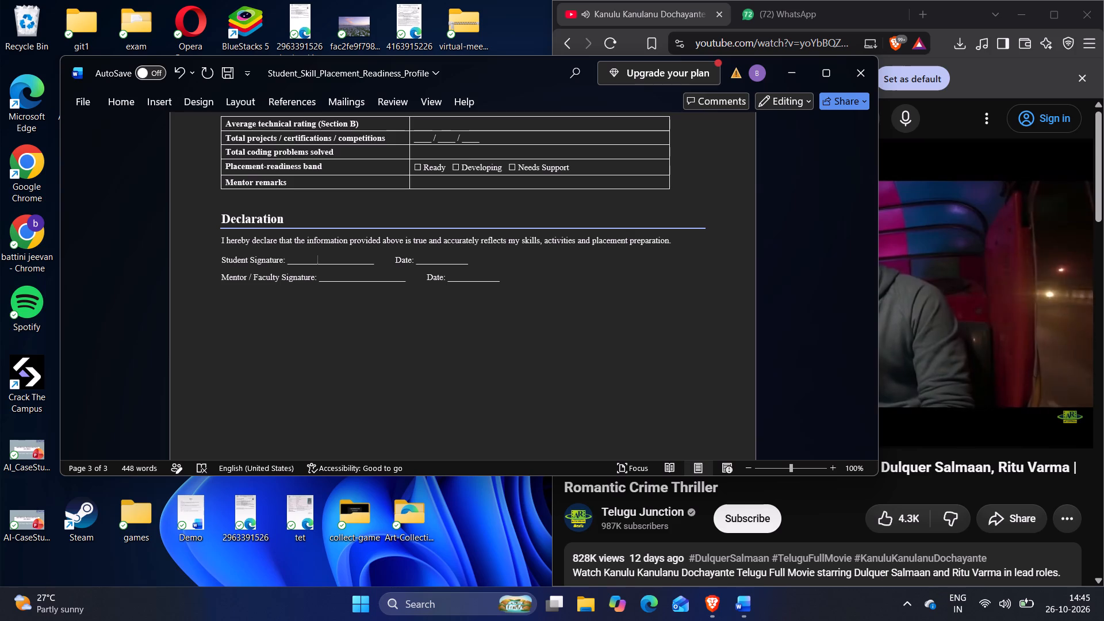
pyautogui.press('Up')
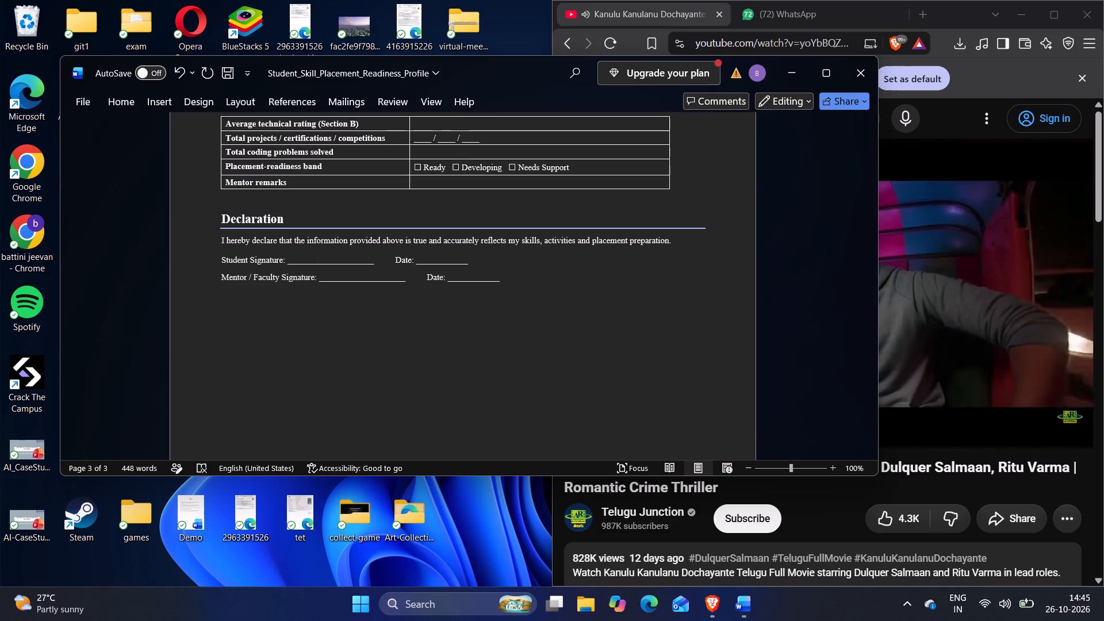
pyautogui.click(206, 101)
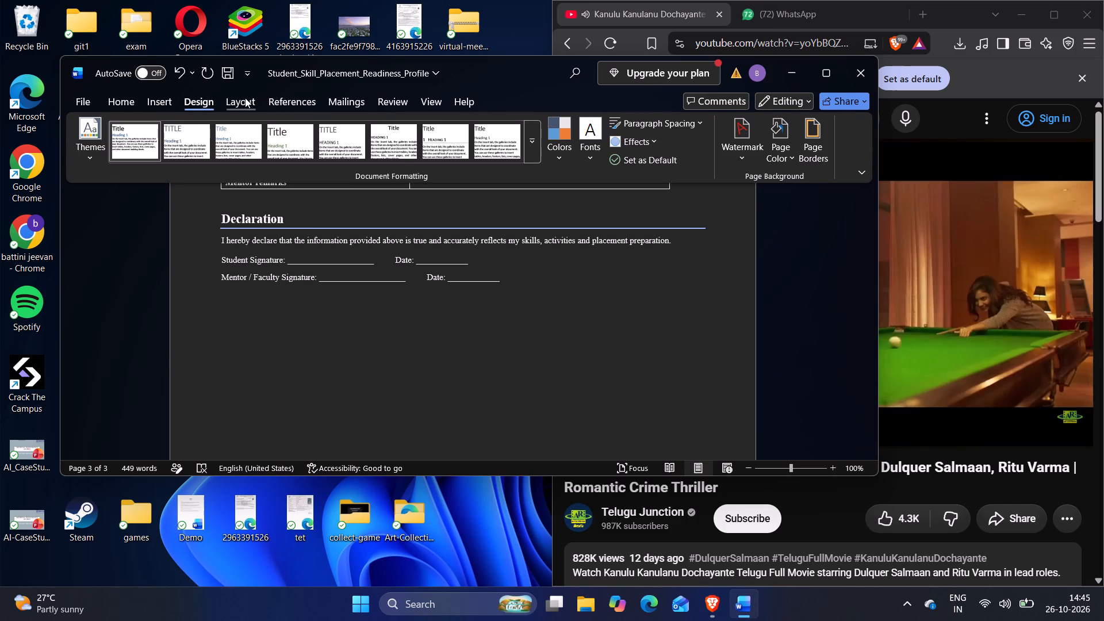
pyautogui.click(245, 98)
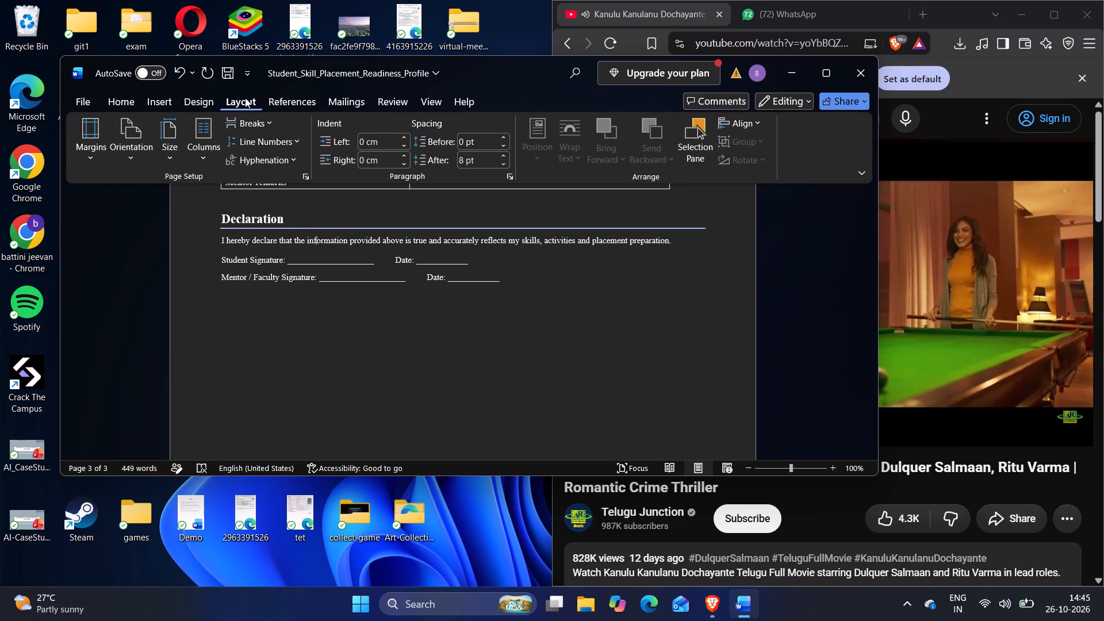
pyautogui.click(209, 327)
# Enter the student's name within the blank Student Signature line of the Declaration.
pyautogui.click(309, 256)
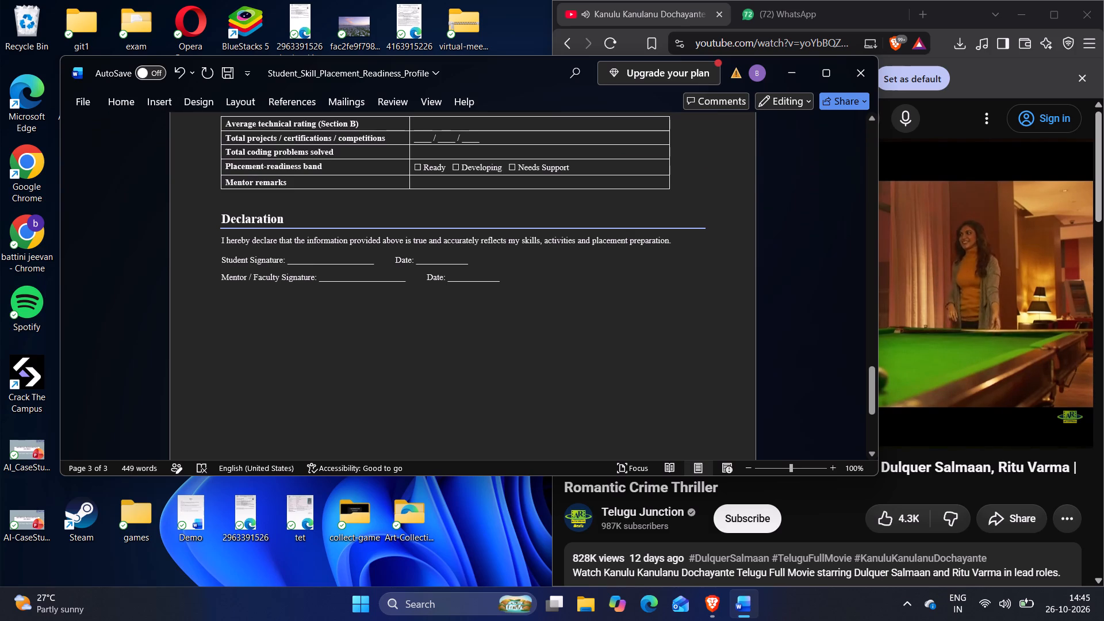
pyautogui.write('MANN')
pyautogui.press('a')
pyautogui.press('n')
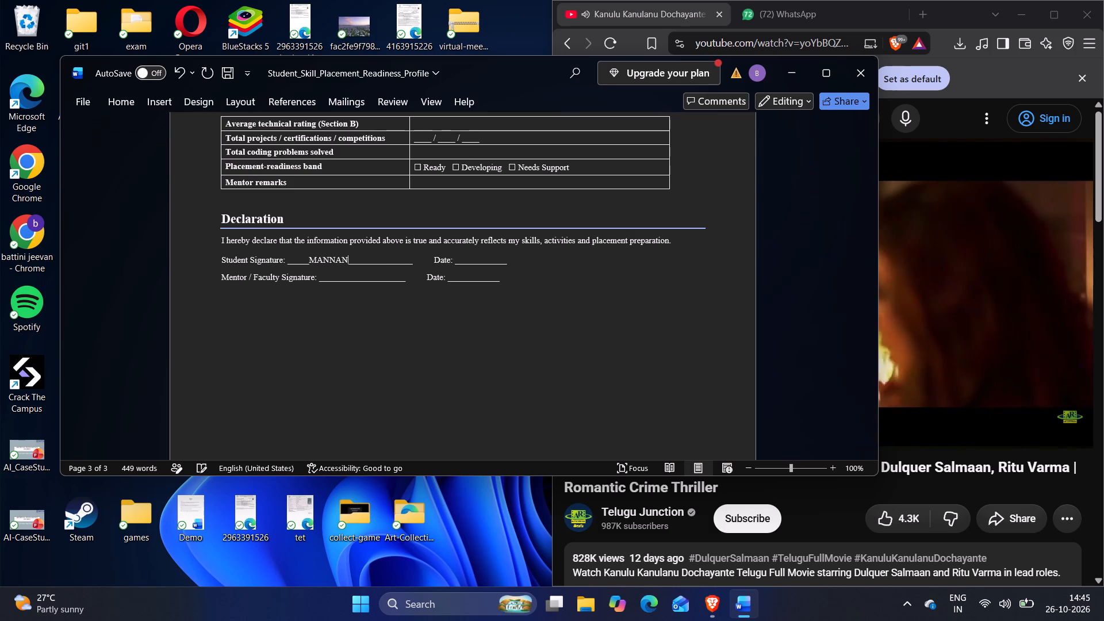
# Delete the leftover underscores that follow the student's name on the Student Signature line.
pyautogui.press('Right')
pyautogui.press('Right')
pyautogui.press('Right')
pyautogui.press('Right')
pyautogui.press('Right')
pyautogui.press('Right')
pyautogui.press('Right')
pyautogui.press('Right')
pyautogui.press('Right')
pyautogui.press('Right')
pyautogui.press('Right')
pyautogui.press('Right')
pyautogui.press('Right')
pyautogui.press('Right')
pyautogui.press('Right')
pyautogui.press('Right')
pyautogui.press('Right')
pyautogui.press('Right')
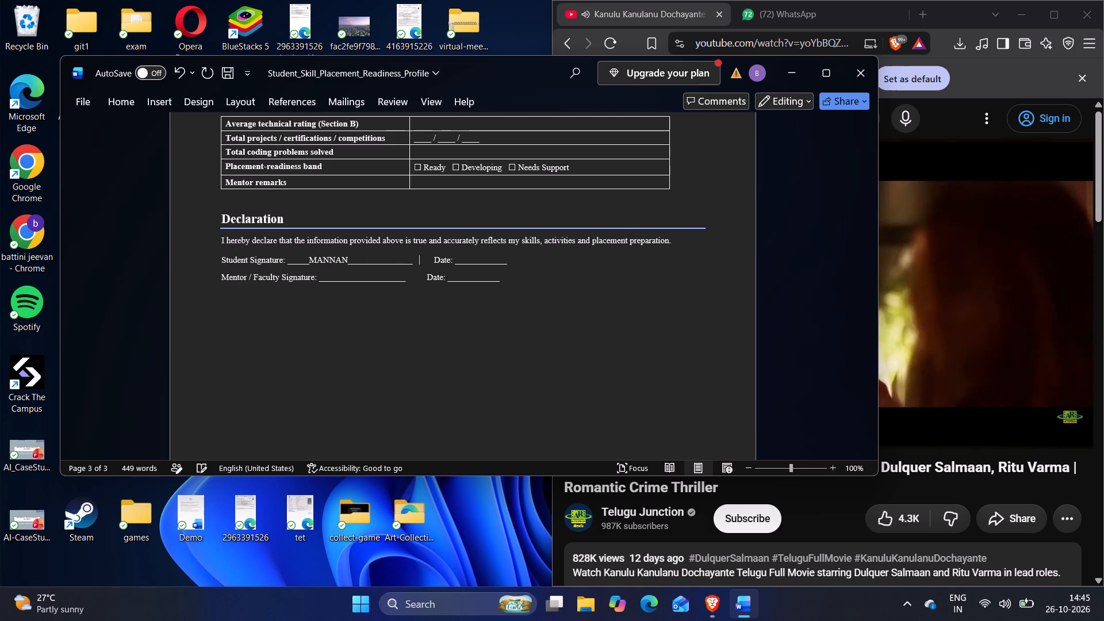
pyautogui.press('Left')
pyautogui.press('BackSpace')
pyautogui.press('BackSpace')
pyautogui.press('BackSpace')
pyautogui.press('BackSpace')
pyautogui.press('BackSpace')
pyautogui.press('BackSpace')
pyautogui.press('BackSpace')
pyautogui.press('BackSpace')
pyautogui.press('BackSpace')
pyautogui.press('BackSpace')
pyautogui.press('BackSpace')
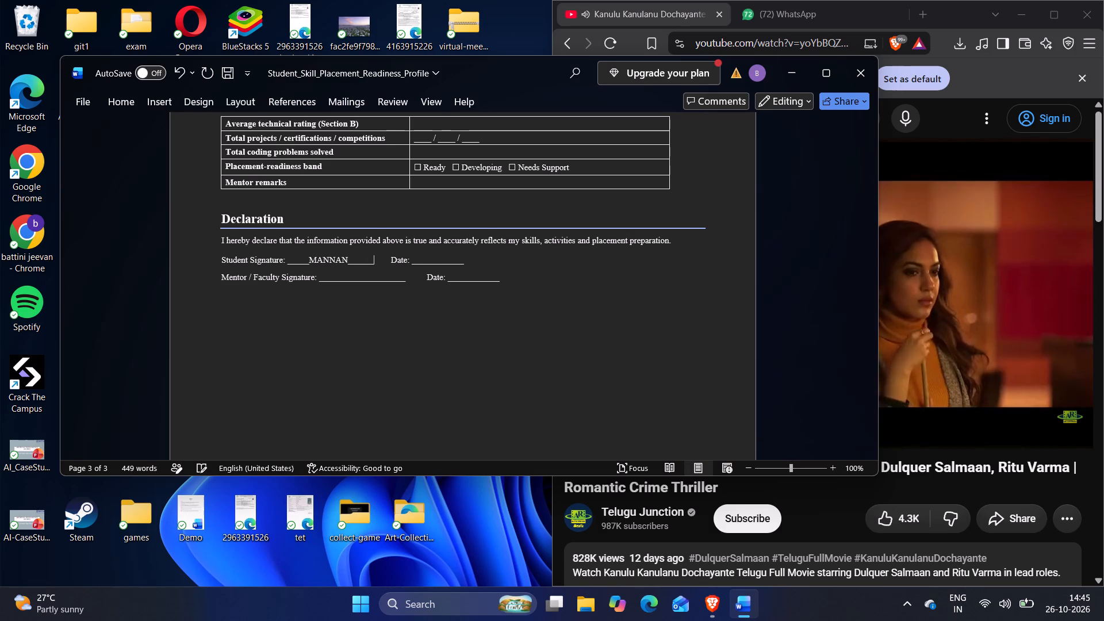
pyautogui.press('BackSpace')
pyautogui.press('BackSpace')
pyautogui.press('BackSpace')
pyautogui.press('BackSpace')
pyautogui.press('BackSpace')
pyautogui.press('BackSpace')
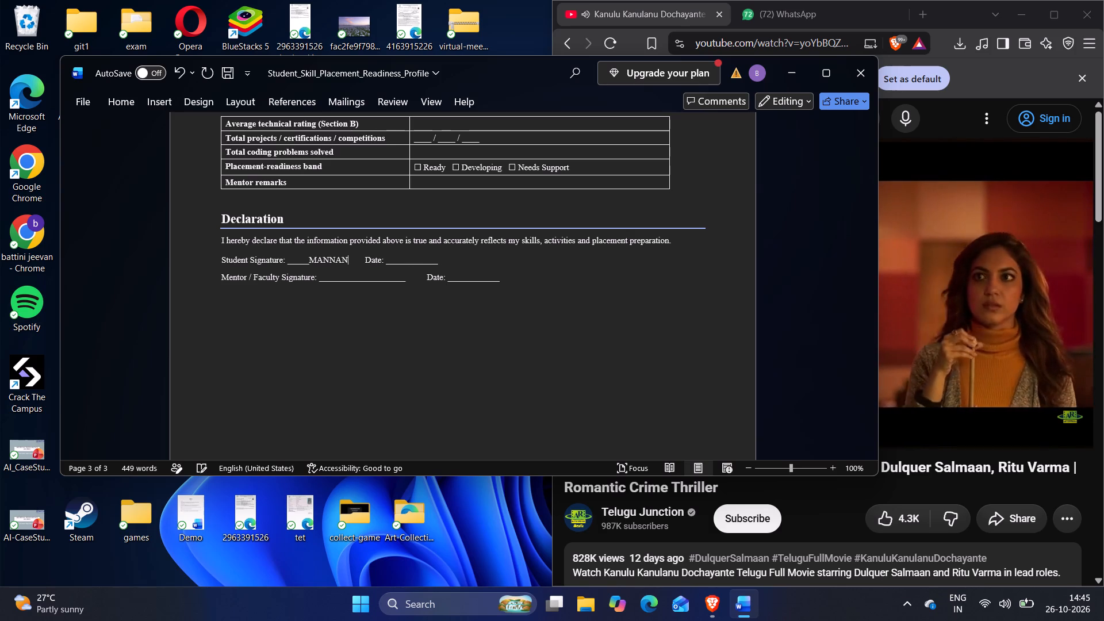
# Delete the leftover underscores that precede the student's name on the Student Signature line of the Declaration.
pyautogui.press('Left')
pyautogui.press('Left')
pyautogui.press('Left')
pyautogui.press('Left')
pyautogui.press('Left')
pyautogui.press('Left')
pyautogui.press('Left')
pyautogui.press('Left')
pyautogui.press('Right')
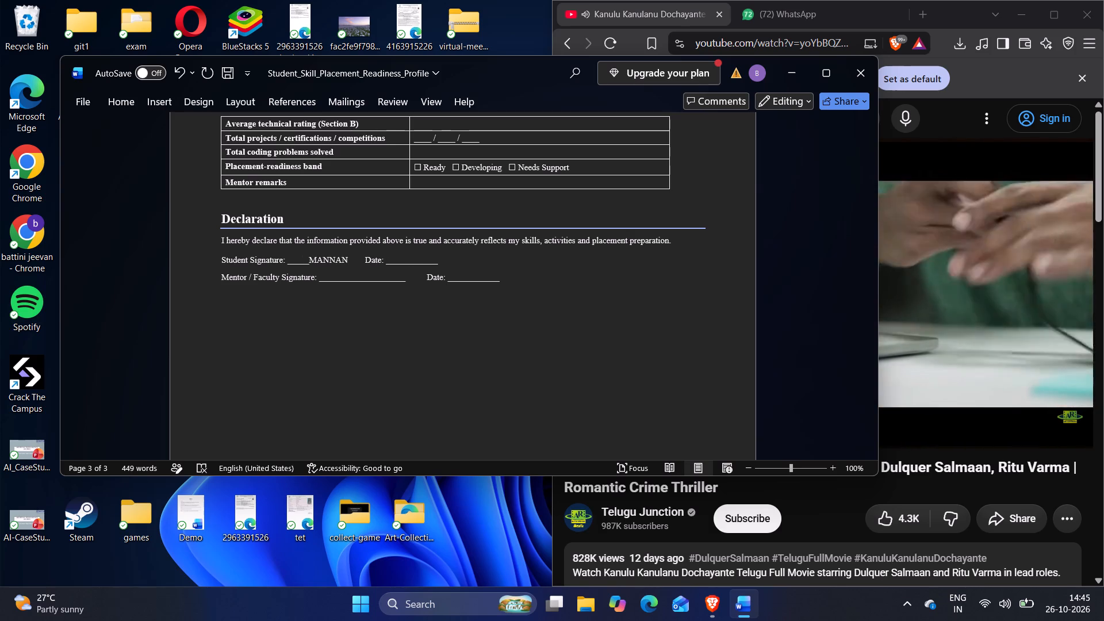
pyautogui.press('Right')
pyautogui.press('BackSpace')
pyautogui.press('BackSpace')
pyautogui.press('BackSpace')
pyautogui.press('BackSpace')
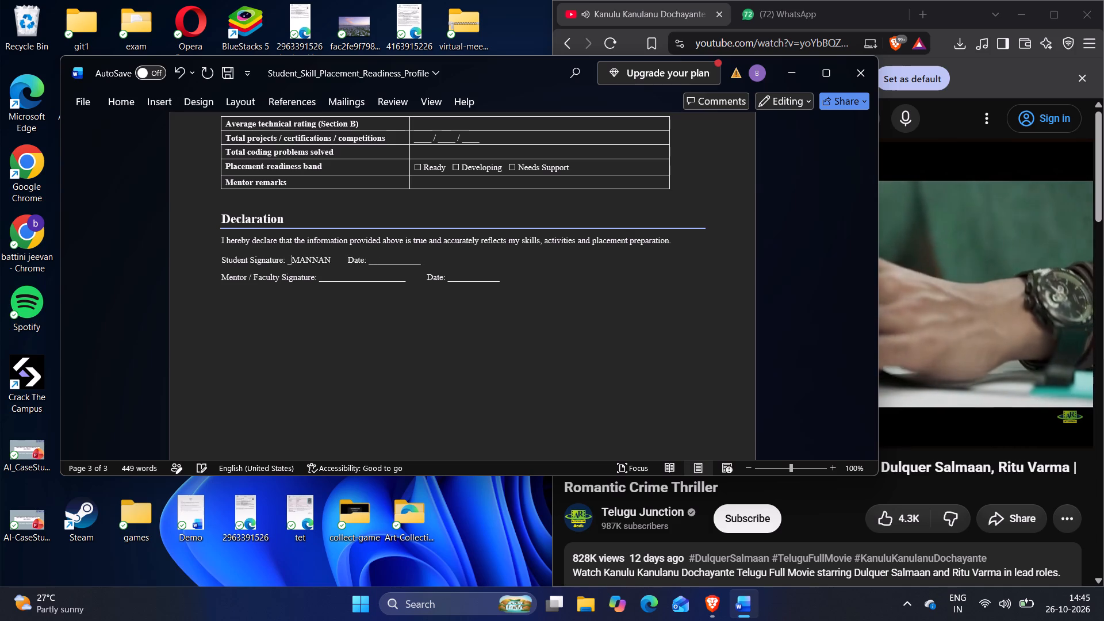
pyautogui.press('BackSpace')
# Replace the blank underscores after Date on the Student Signature line with 26/10/2026.
pyautogui.press('Right')
pyautogui.press('Right')
pyautogui.press('Right')
pyautogui.press('Right')
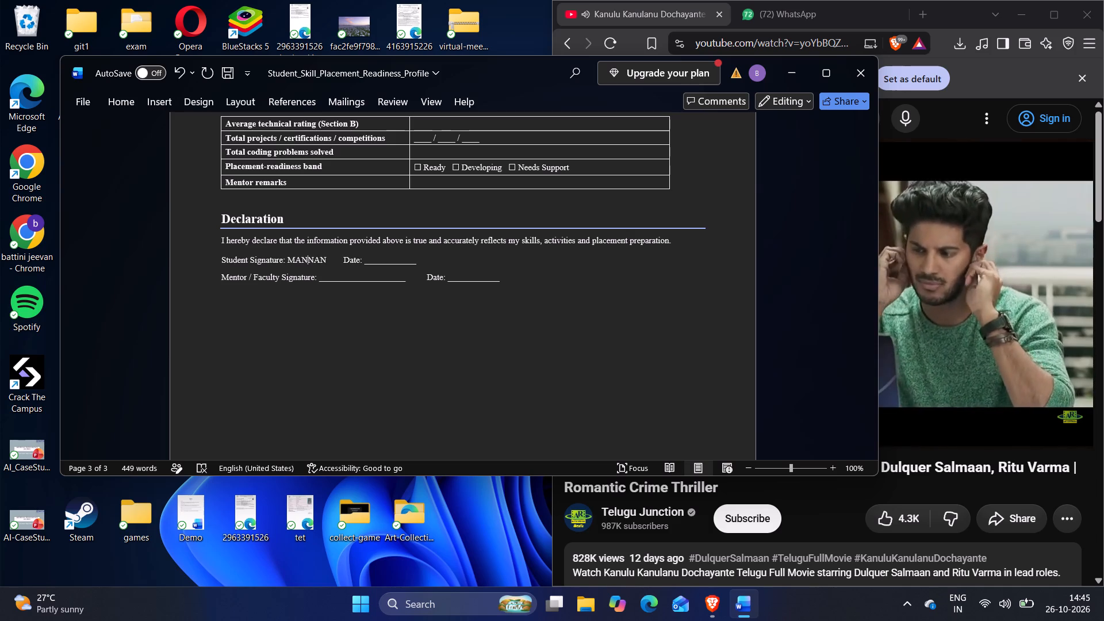
pyautogui.press('Right')
pyautogui.press('Right')
pyautogui.press('Right')
pyautogui.press('Right')
pyautogui.press('Right')
pyautogui.press('Right')
pyautogui.press('Right')
pyautogui.press('Right')
pyautogui.press('Right')
pyautogui.press('Right')
pyautogui.press('Right')
pyautogui.press('Right')
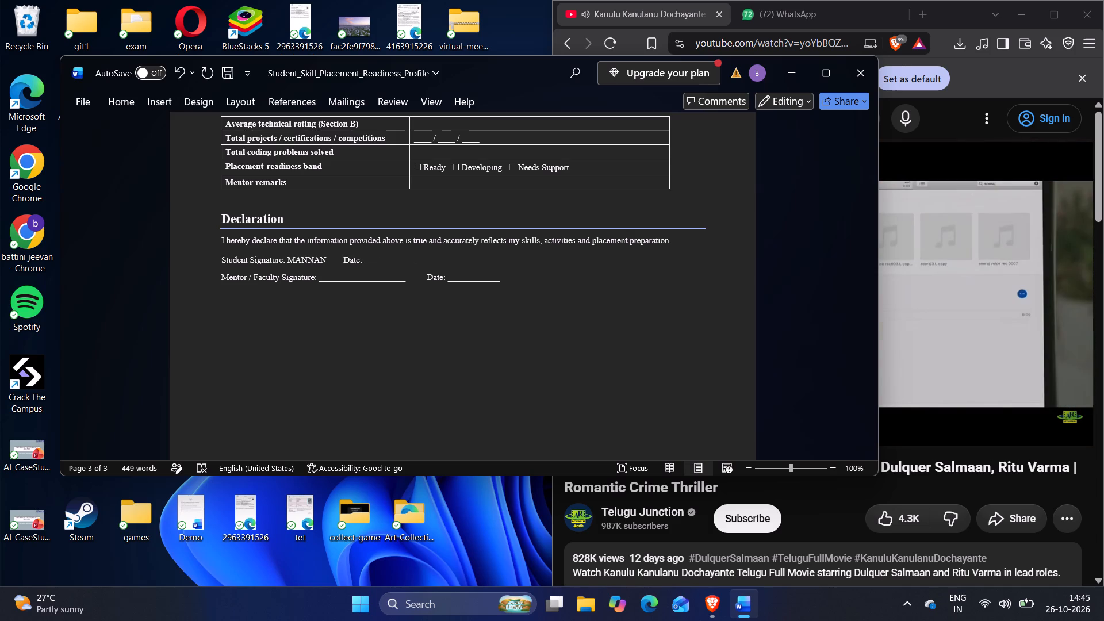
pyautogui.press('Right')
pyautogui.press('Right')
pyautogui.press('Right')
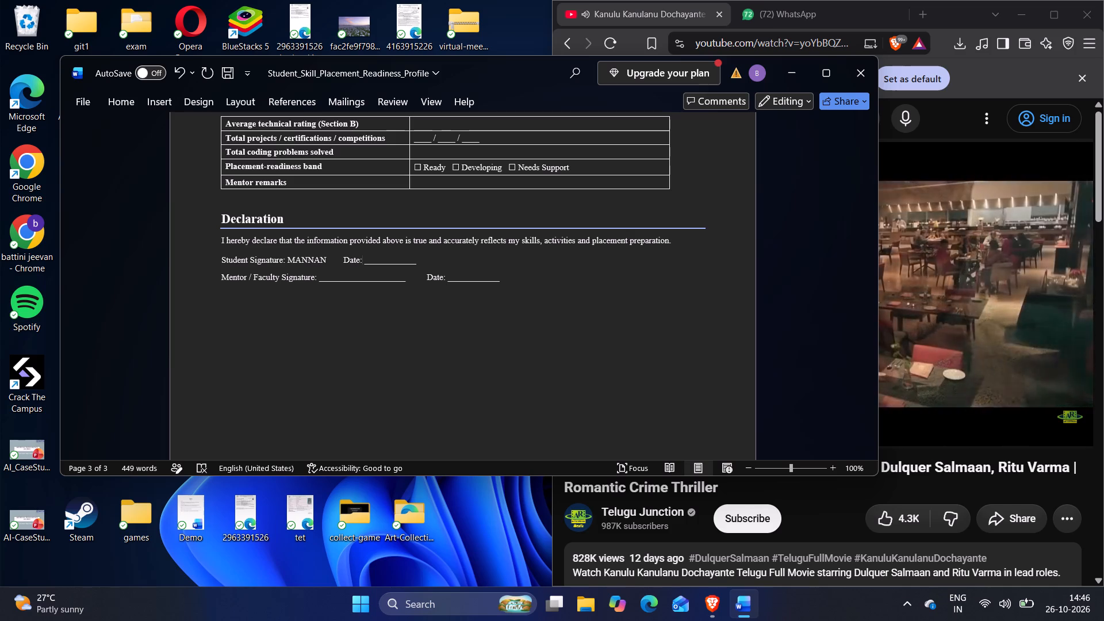
pyautogui.press('Right')
pyautogui.press('Right')
pyautogui.press('Right')
pyautogui.press('Right')
pyautogui.press('Right')
pyautogui.press('Right')
pyautogui.press('Right')
pyautogui.press('Right')
pyautogui.press('Right')
pyautogui.press('Right')
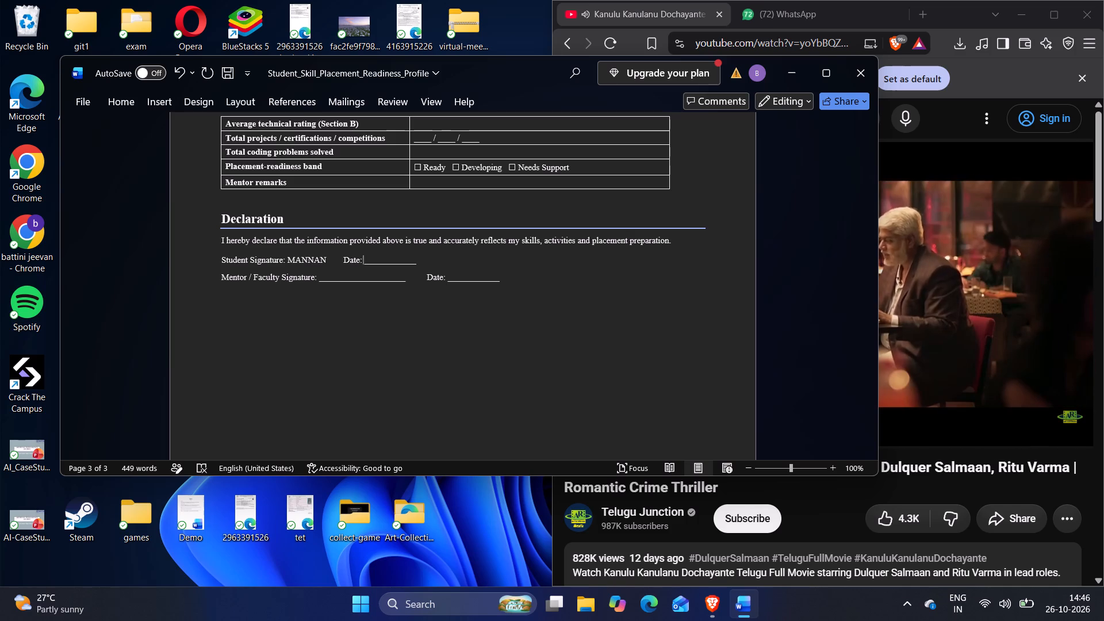
pyautogui.press('Right')
pyautogui.press('Right')
pyautogui.press('Right')
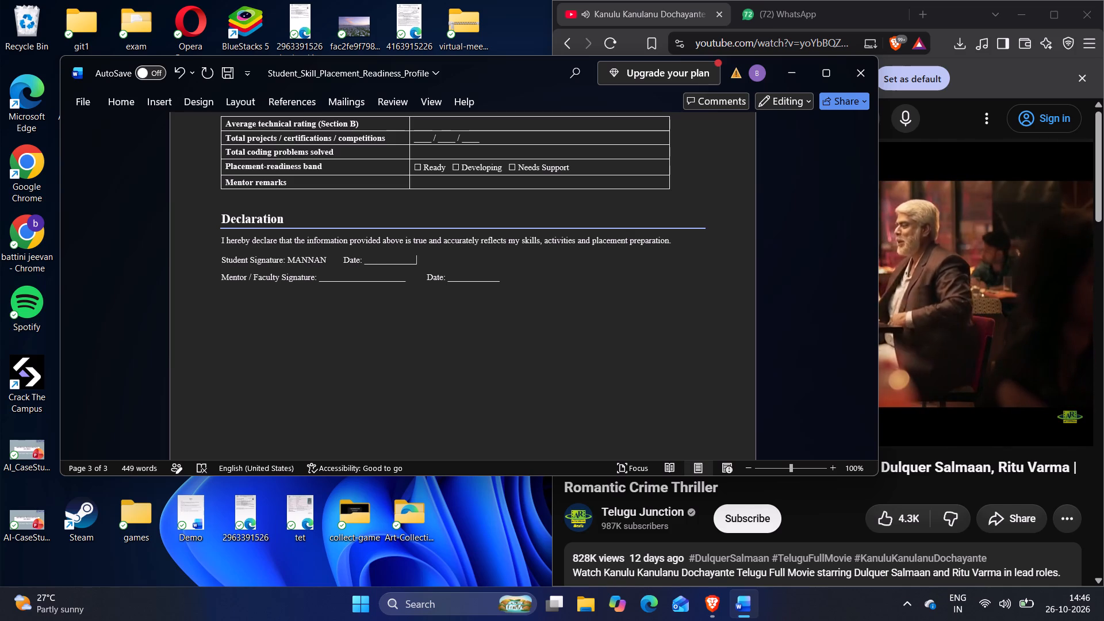
pyautogui.press('BackSpace')
pyautogui.press('BackSpace')
pyautogui.press('BackSpace')
pyautogui.press('BackSpace')
pyautogui.press('BackSpace')
pyautogui.press('BackSpace')
pyautogui.press('BackSpace')
pyautogui.press('BackSpace')
pyautogui.press('BackSpace')
pyautogui.press('BackSpace')
pyautogui.press('BackSpace')
pyautogui.press('BackSpace')
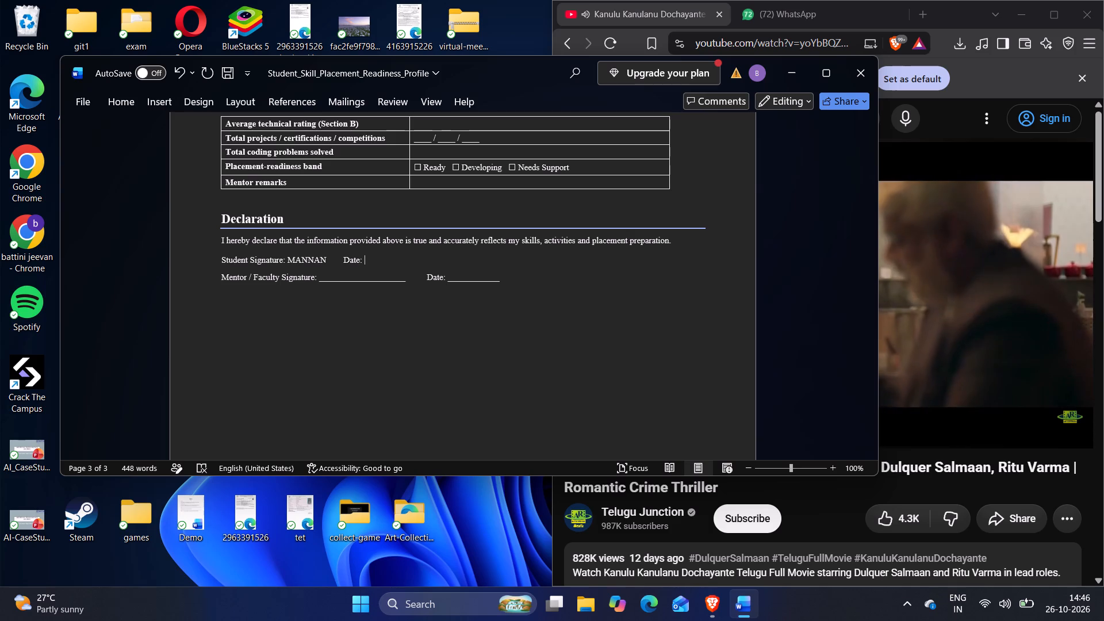
pyautogui.write('26')
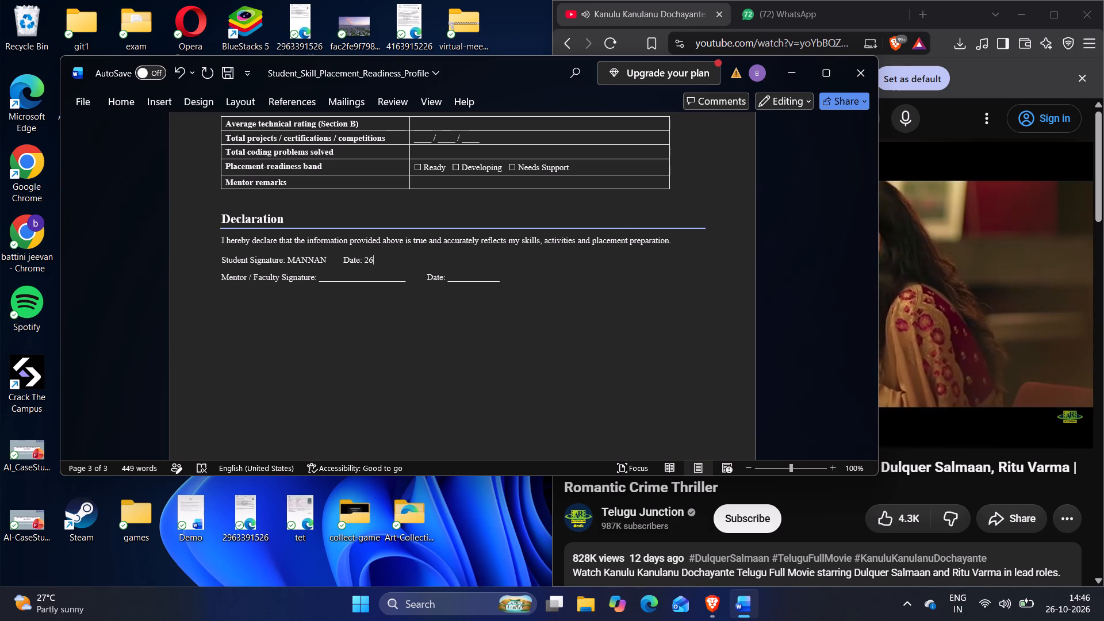
pyautogui.press('/')
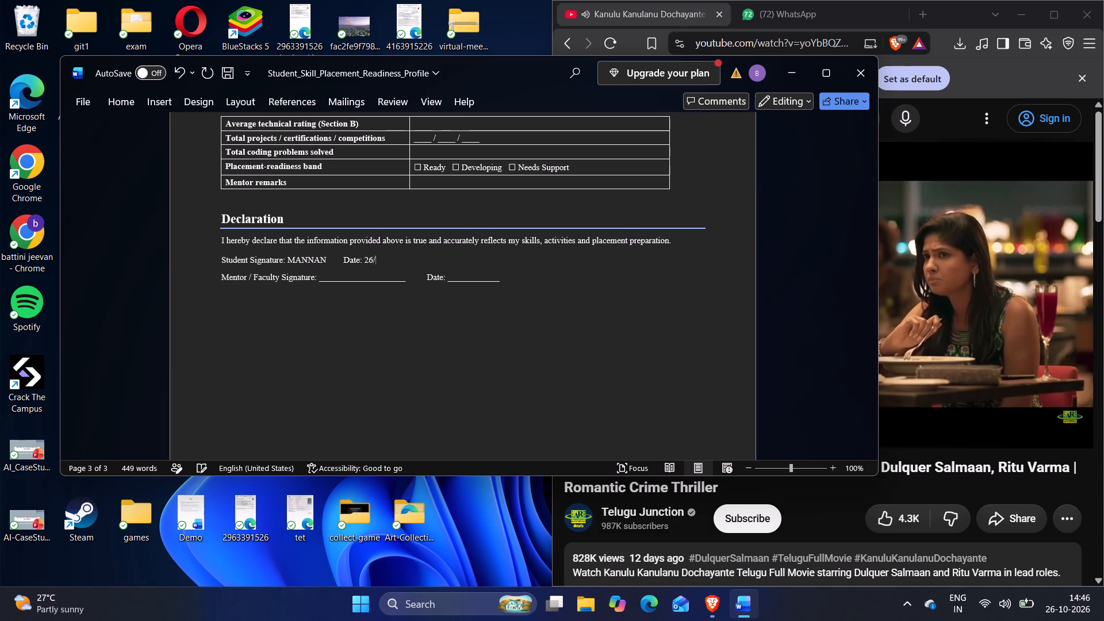
pyautogui.write('10/')
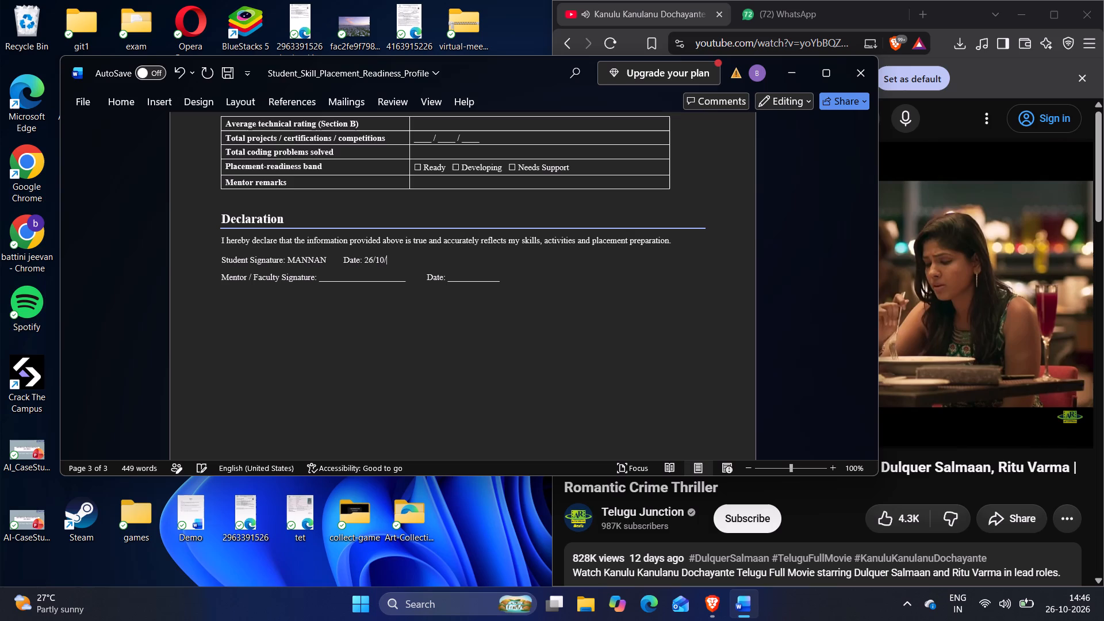
pyautogui.write('2026')
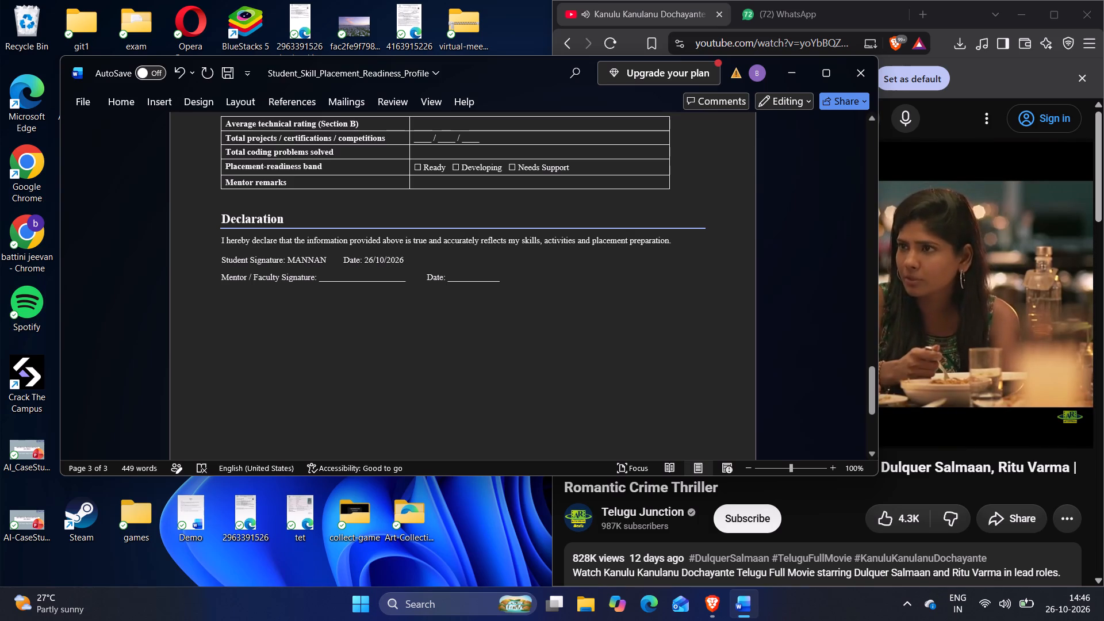
# Review the filled-in form from the Declaration back up to Section A.
pyautogui.scroll(2, 356, 349)
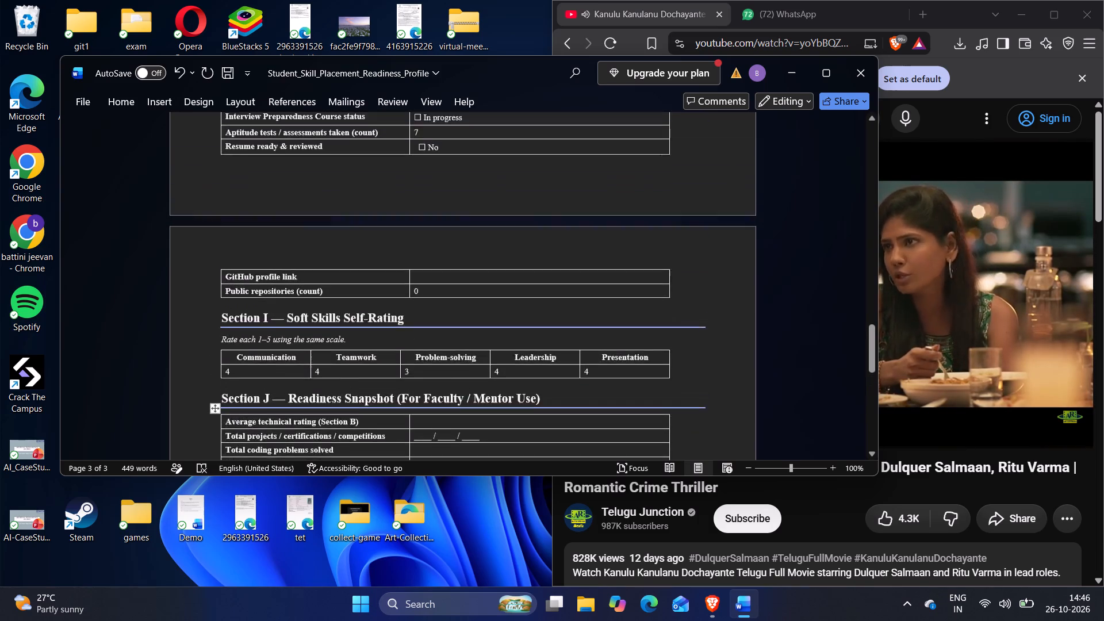
pyautogui.scroll(2, 356, 349)
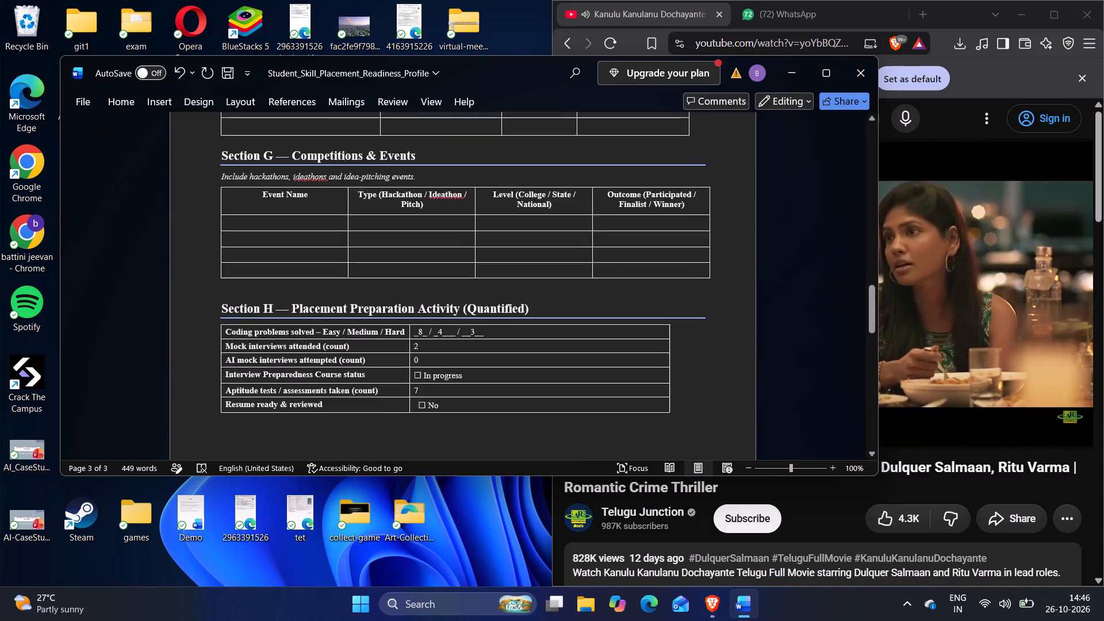
pyautogui.scroll(4, 356, 349)
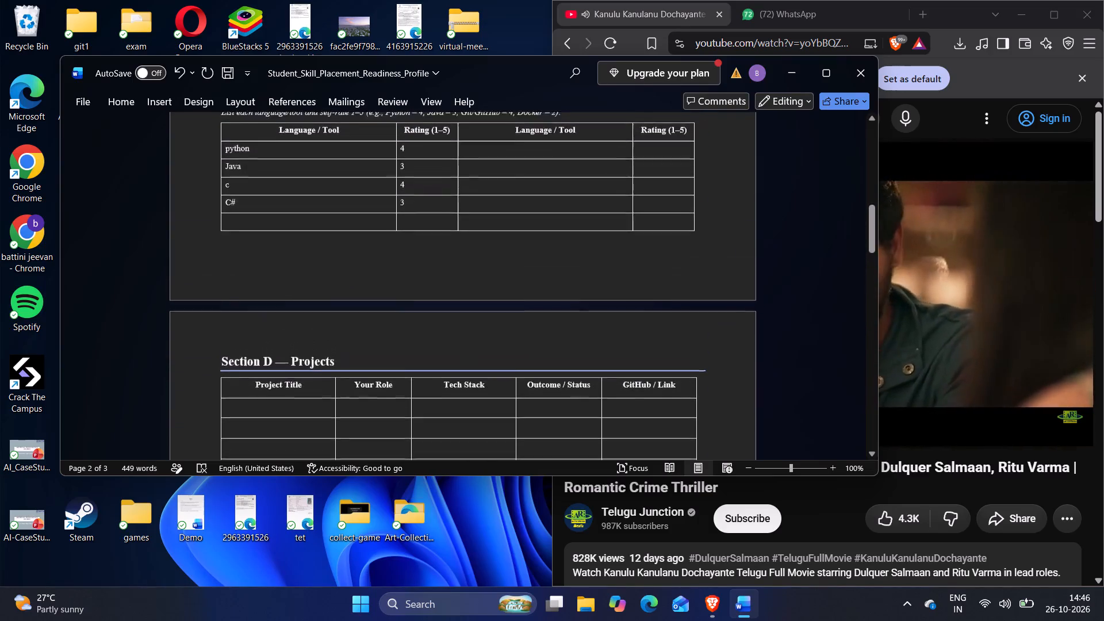
pyautogui.scroll(2, 356, 349)
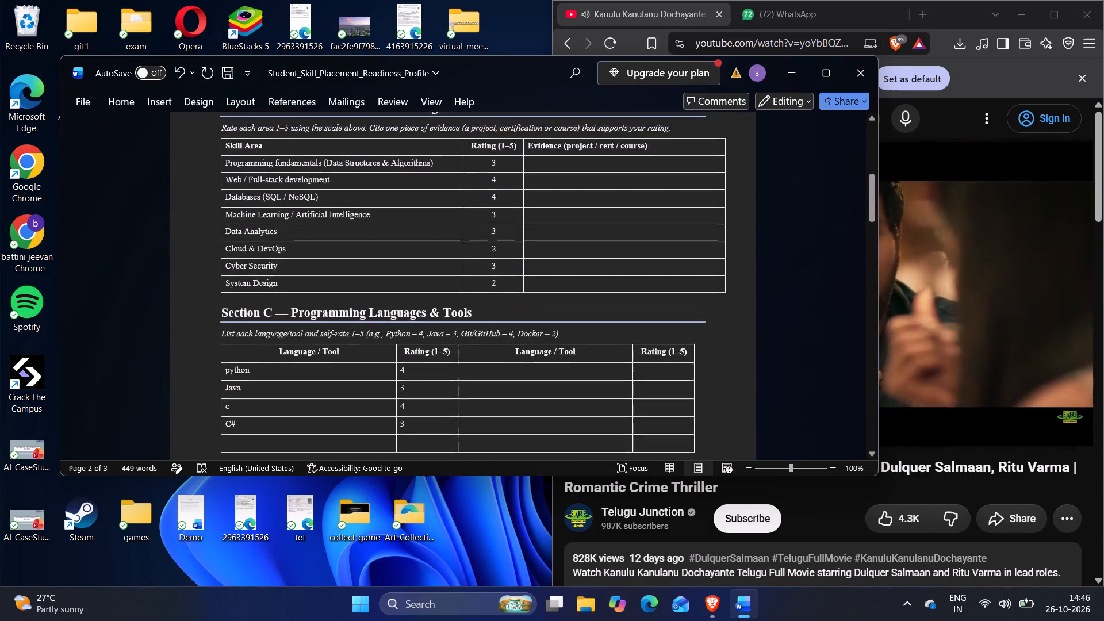
pyautogui.scroll(3, 356, 349)
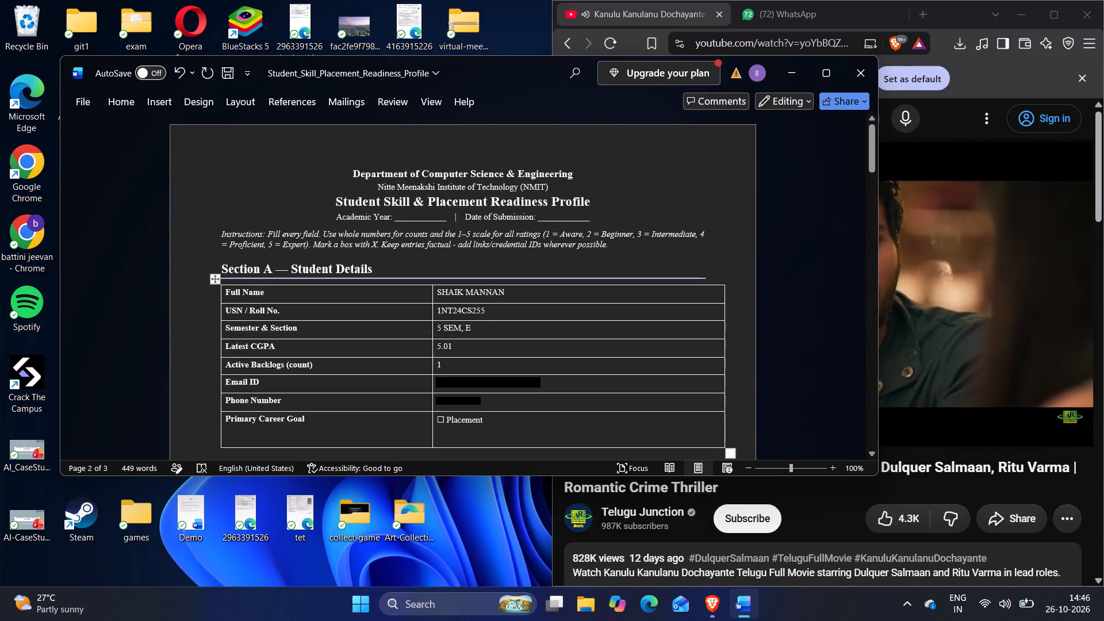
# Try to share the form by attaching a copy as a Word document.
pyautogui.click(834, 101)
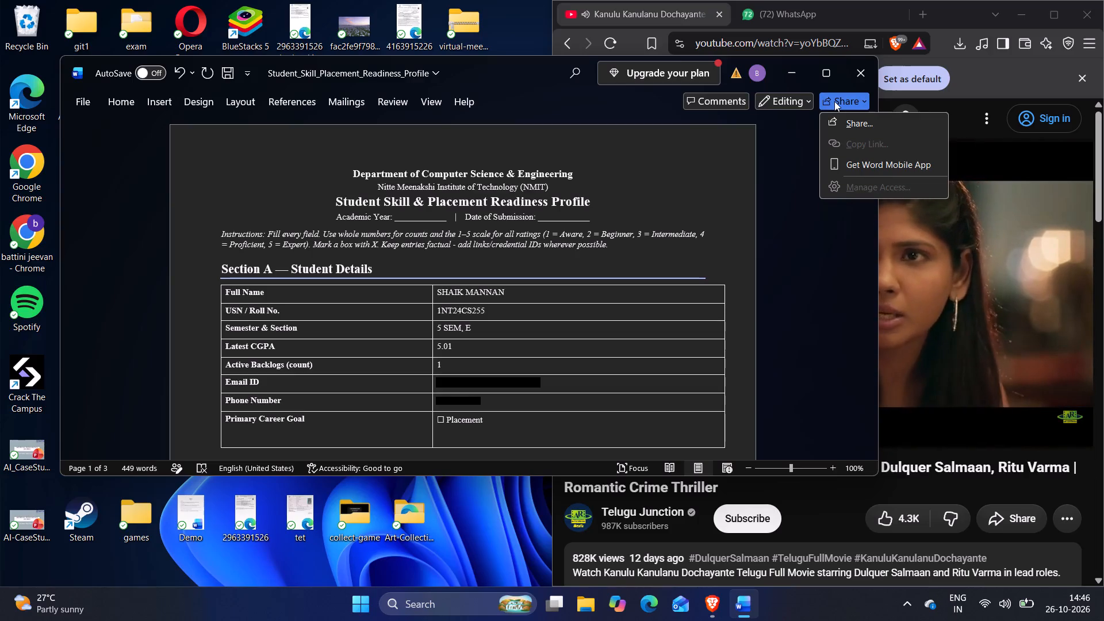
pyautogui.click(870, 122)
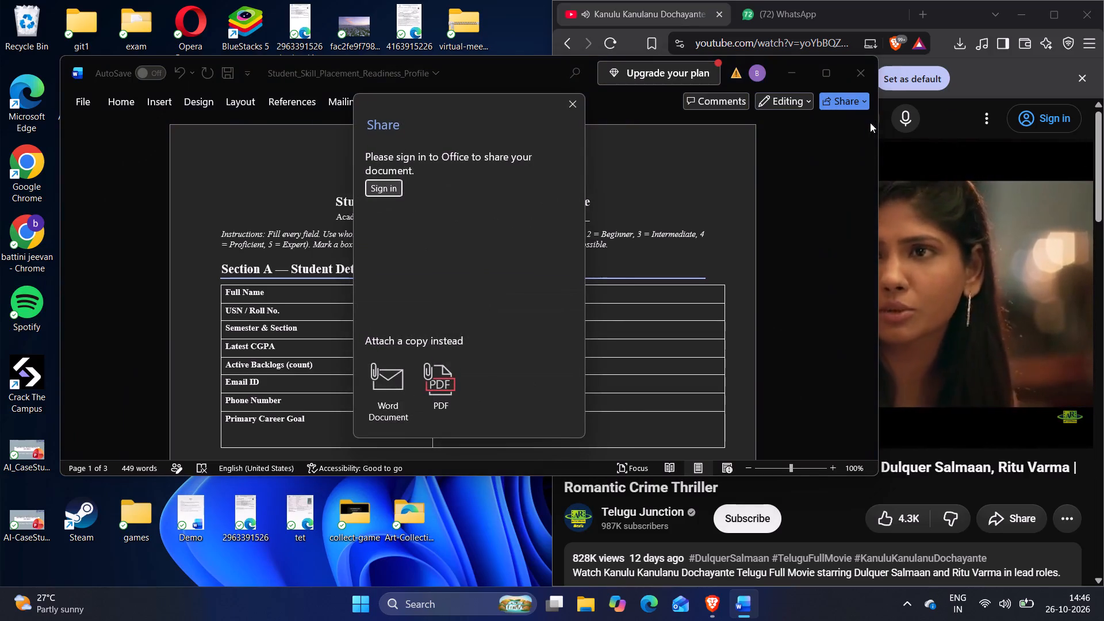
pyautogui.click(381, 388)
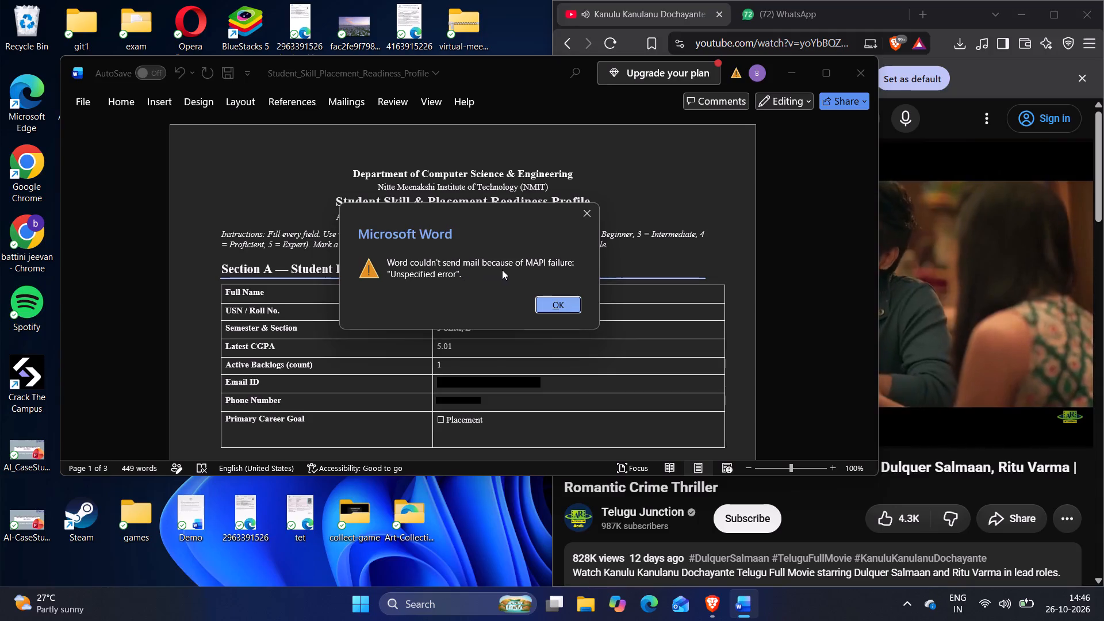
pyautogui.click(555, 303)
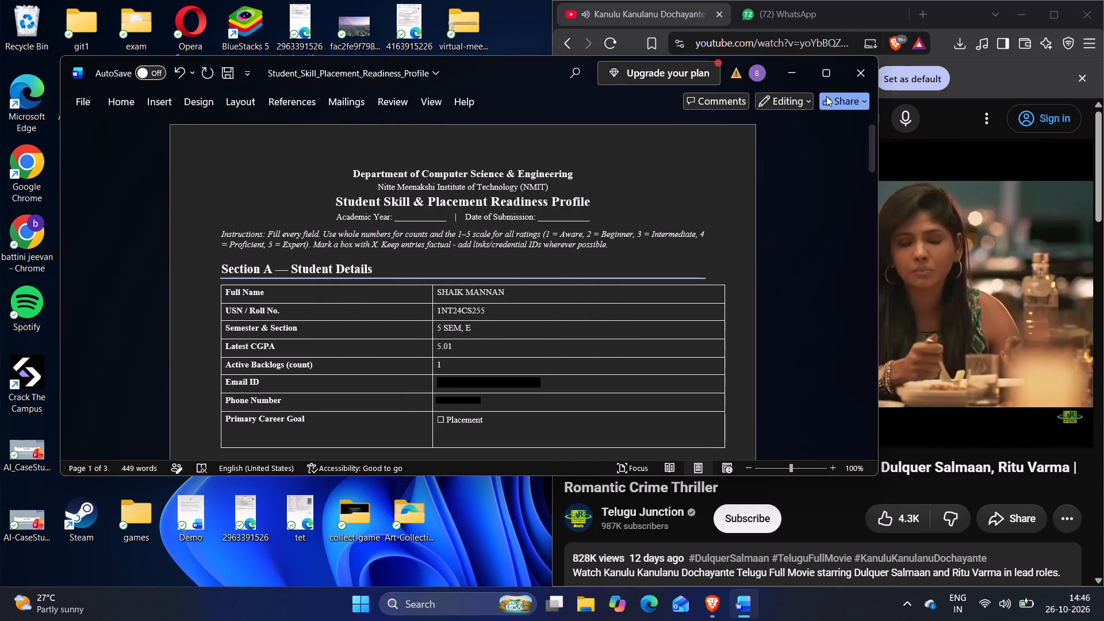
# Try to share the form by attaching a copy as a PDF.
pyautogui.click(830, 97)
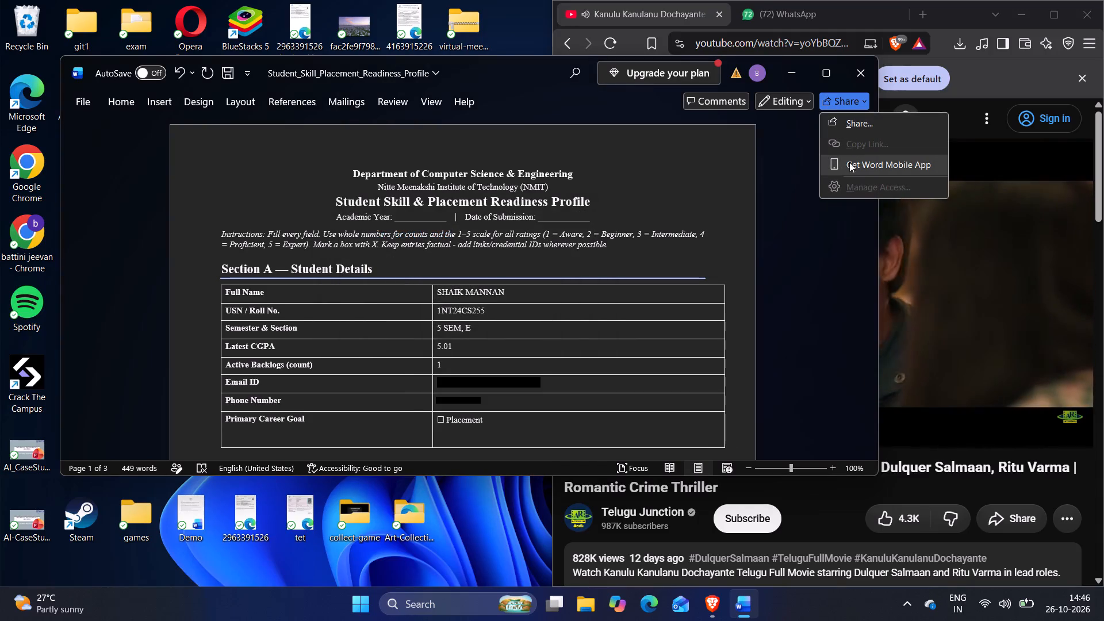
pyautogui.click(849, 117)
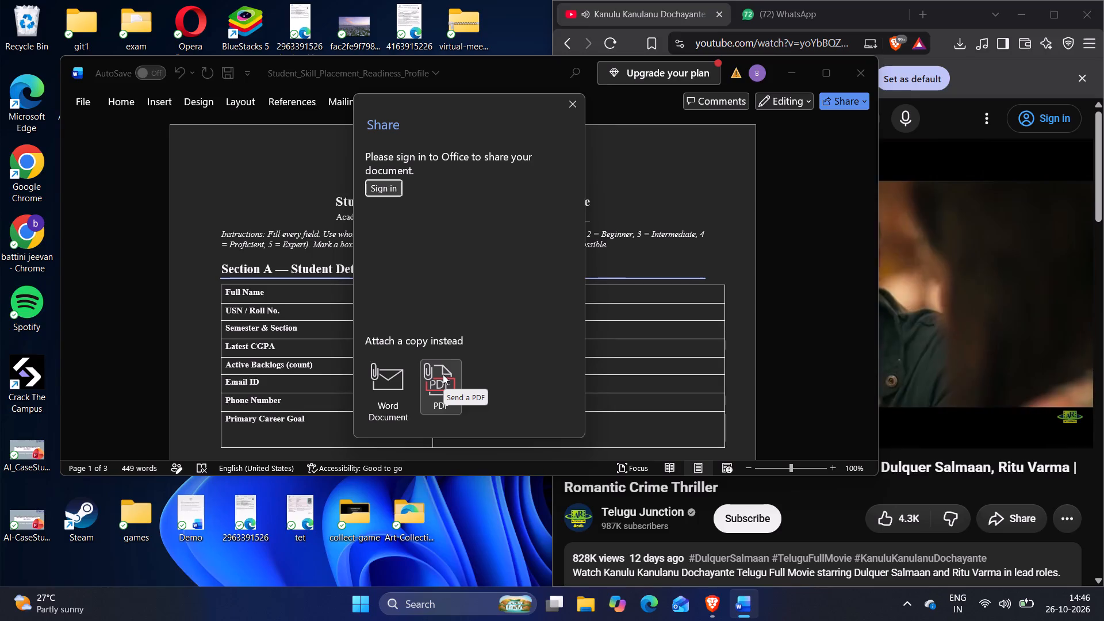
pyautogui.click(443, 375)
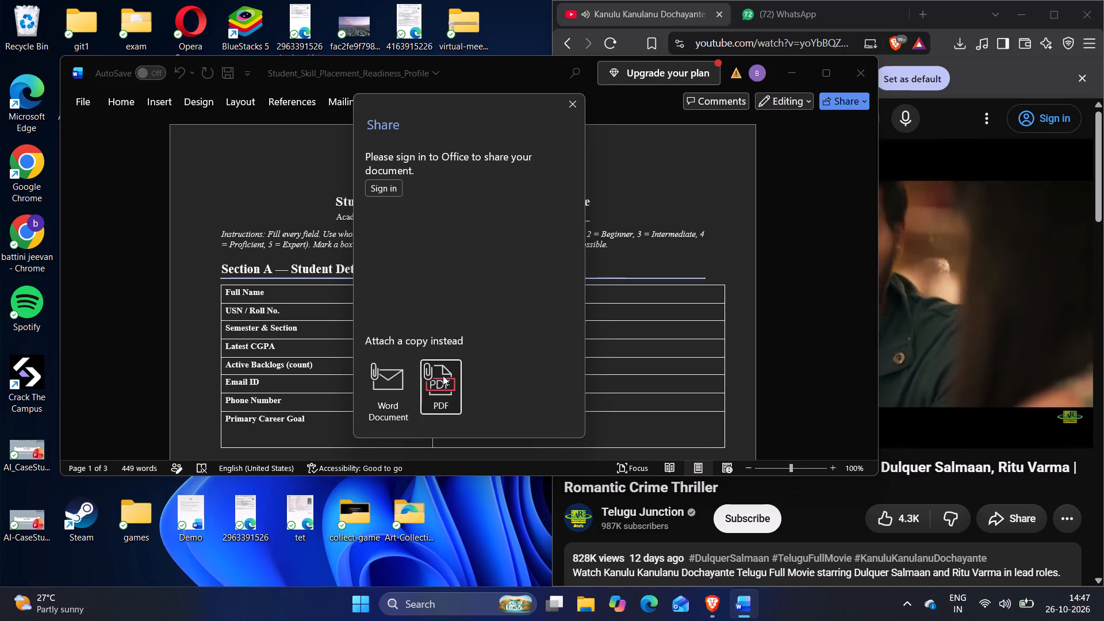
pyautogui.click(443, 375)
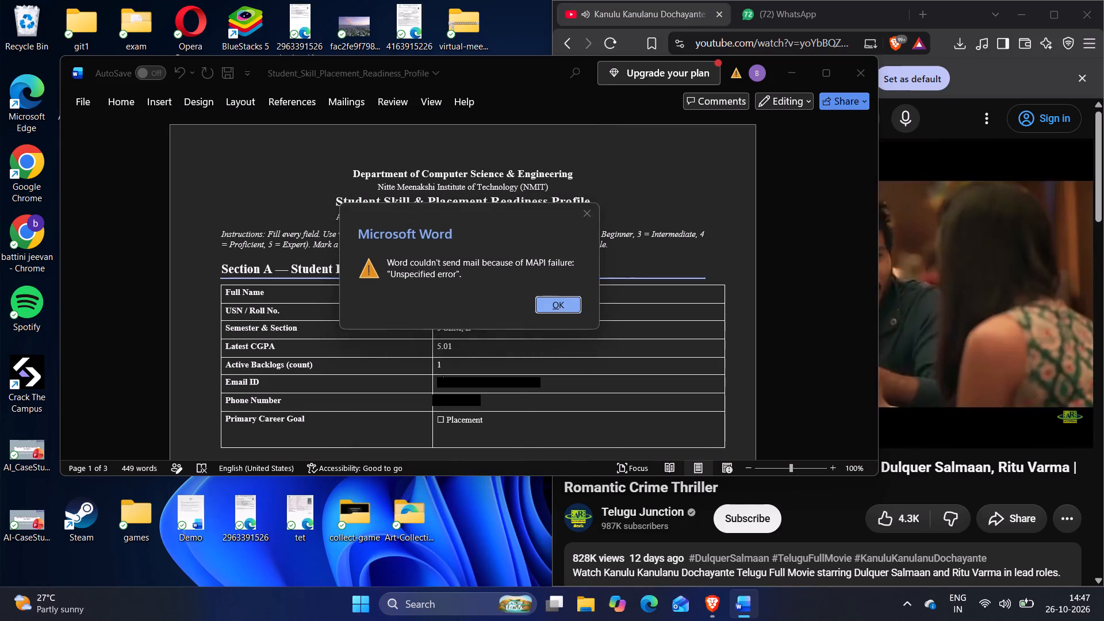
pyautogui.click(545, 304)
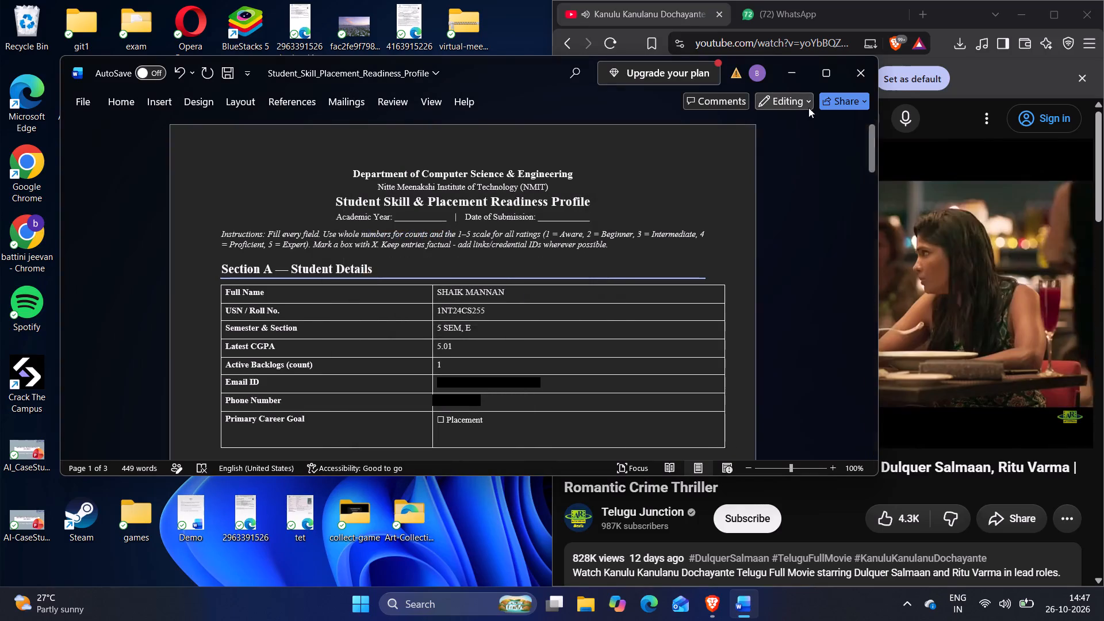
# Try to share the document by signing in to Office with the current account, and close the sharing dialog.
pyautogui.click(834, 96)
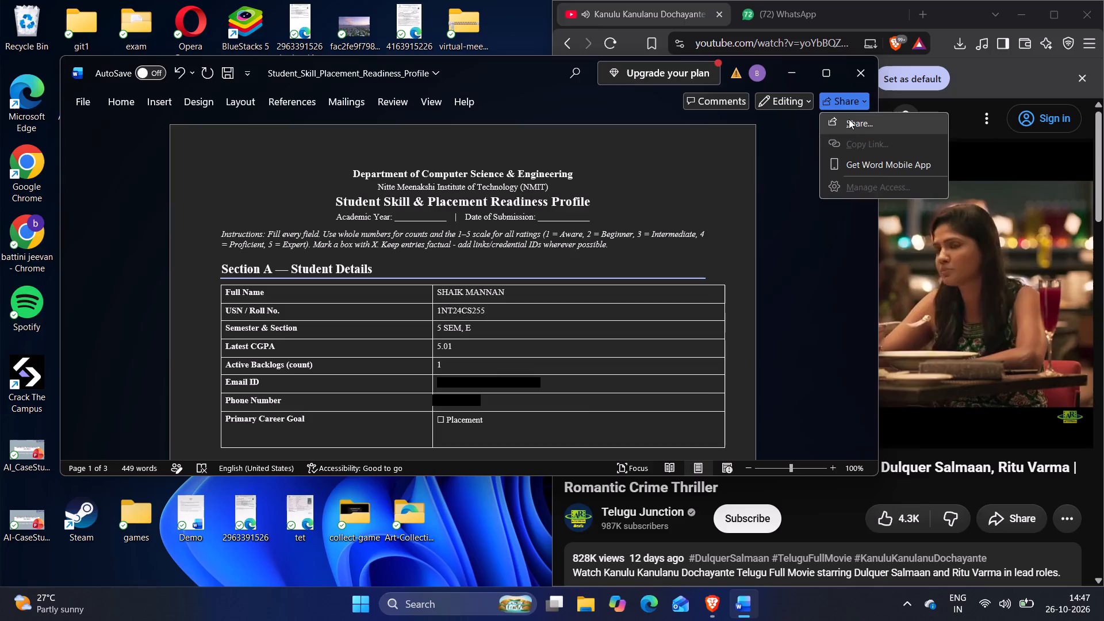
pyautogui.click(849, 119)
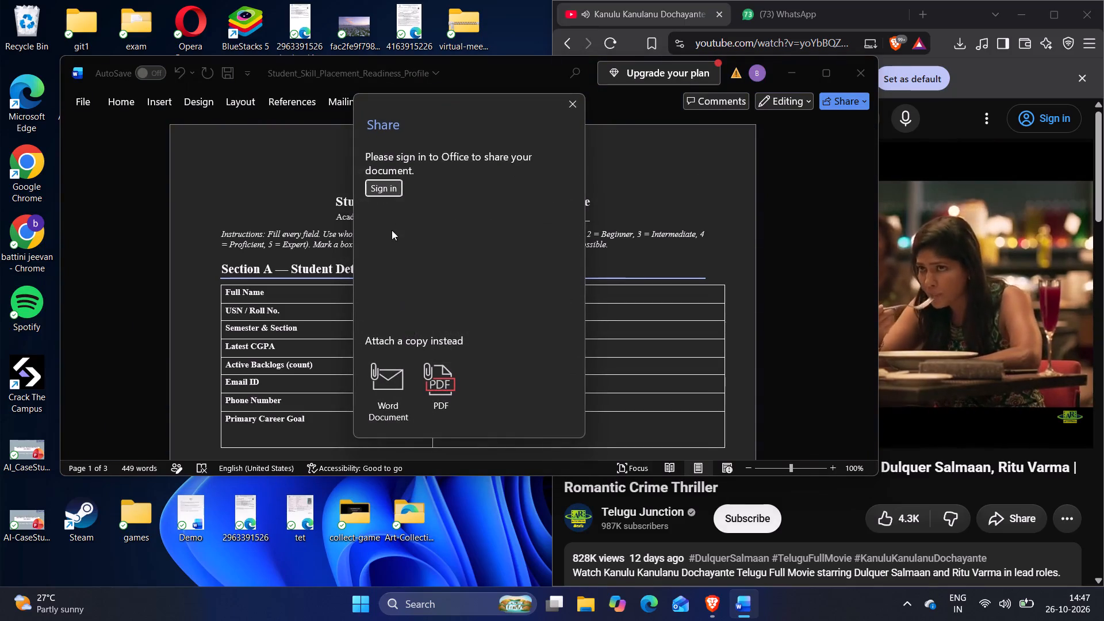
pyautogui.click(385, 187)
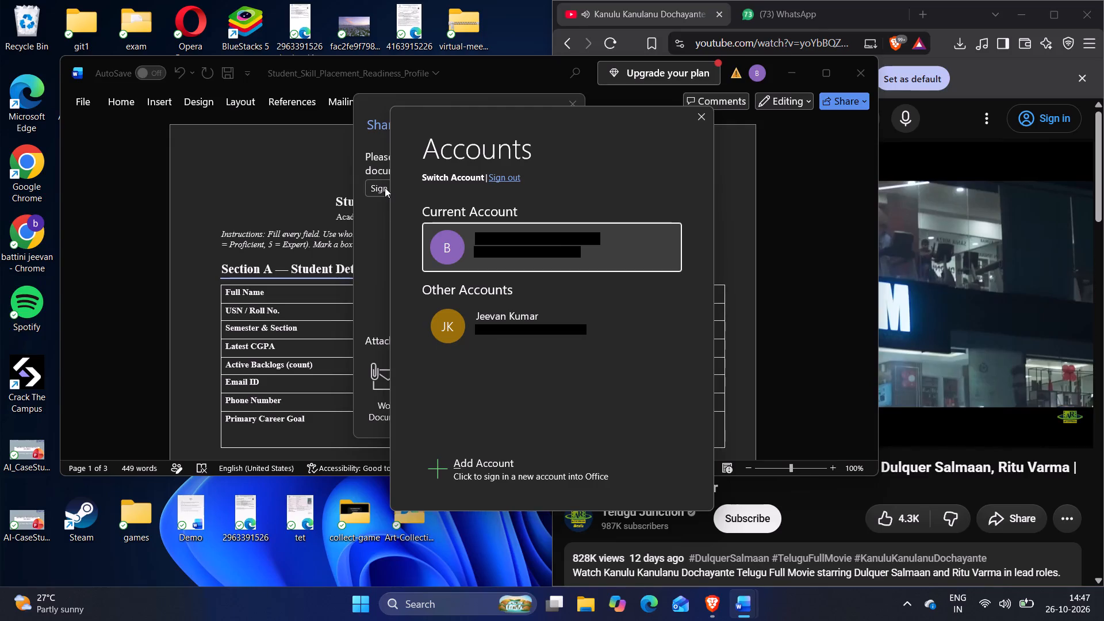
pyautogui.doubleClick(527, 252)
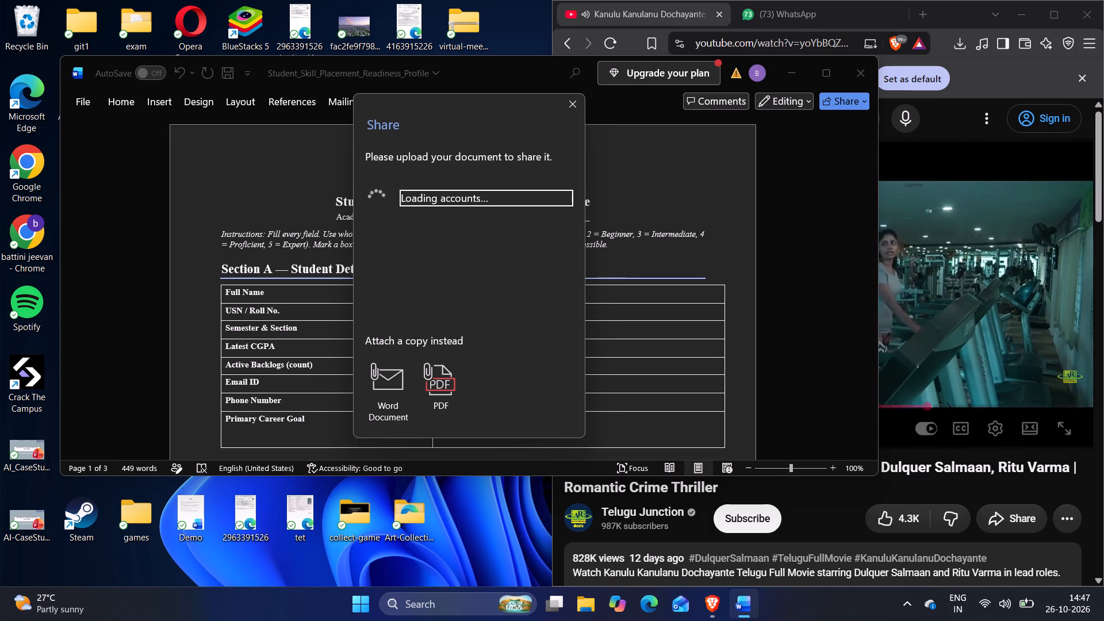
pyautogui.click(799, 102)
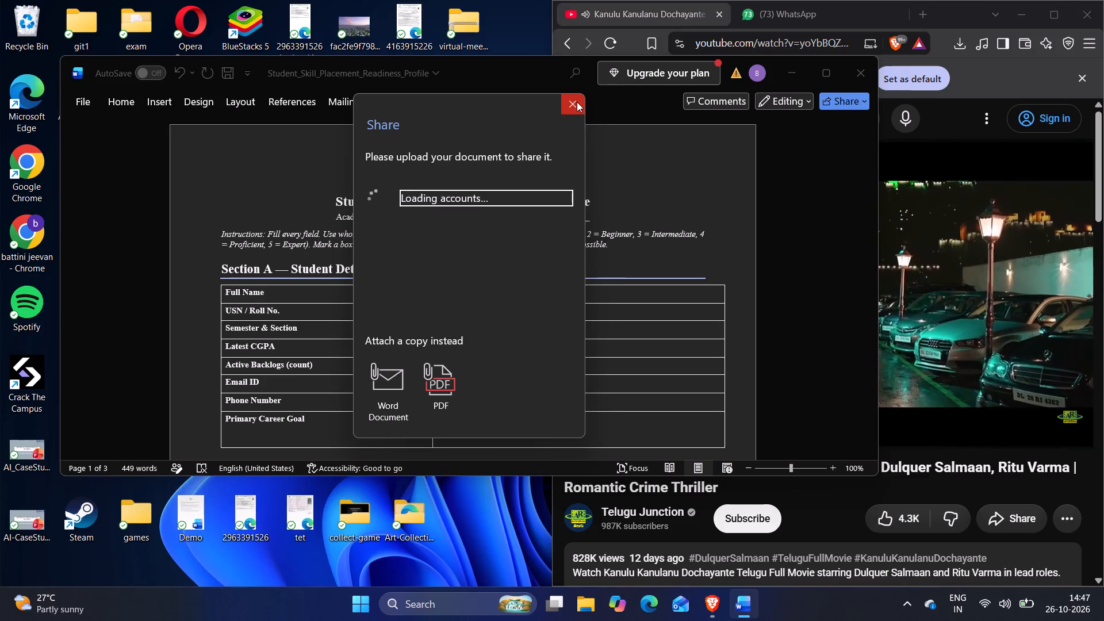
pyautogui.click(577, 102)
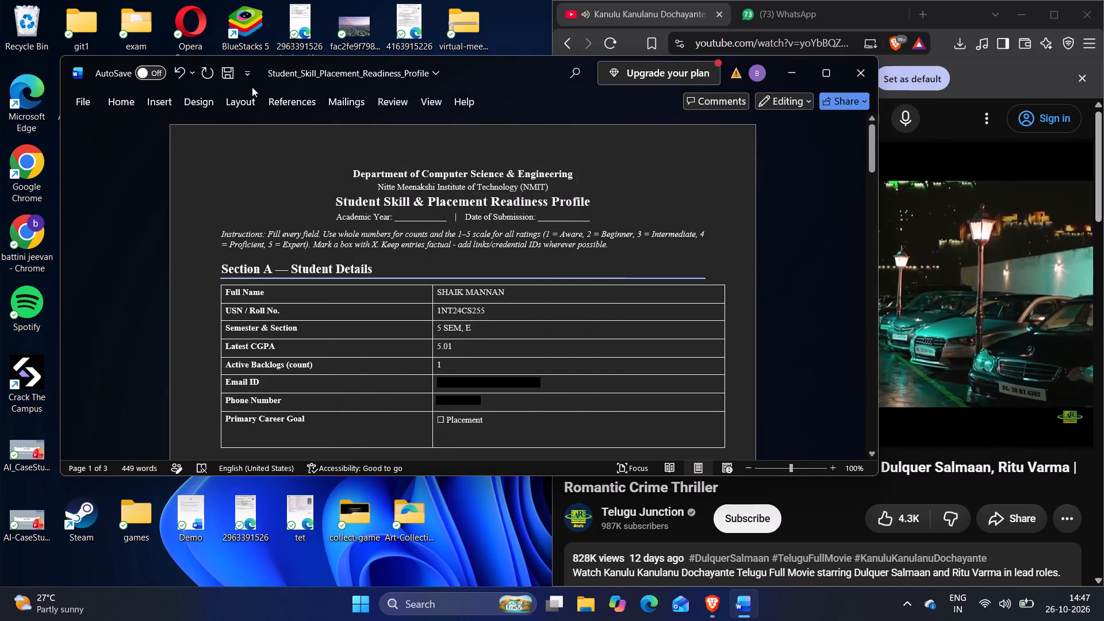
# Save the Student_Skill_Placement_Readiness_Profile document.
pyautogui.click(228, 75)
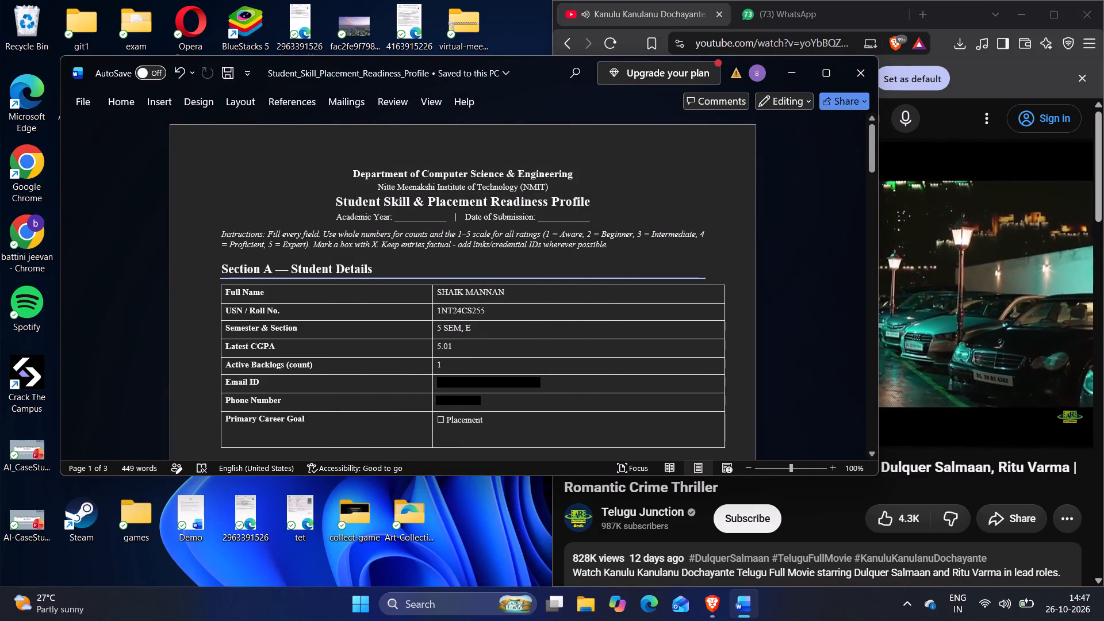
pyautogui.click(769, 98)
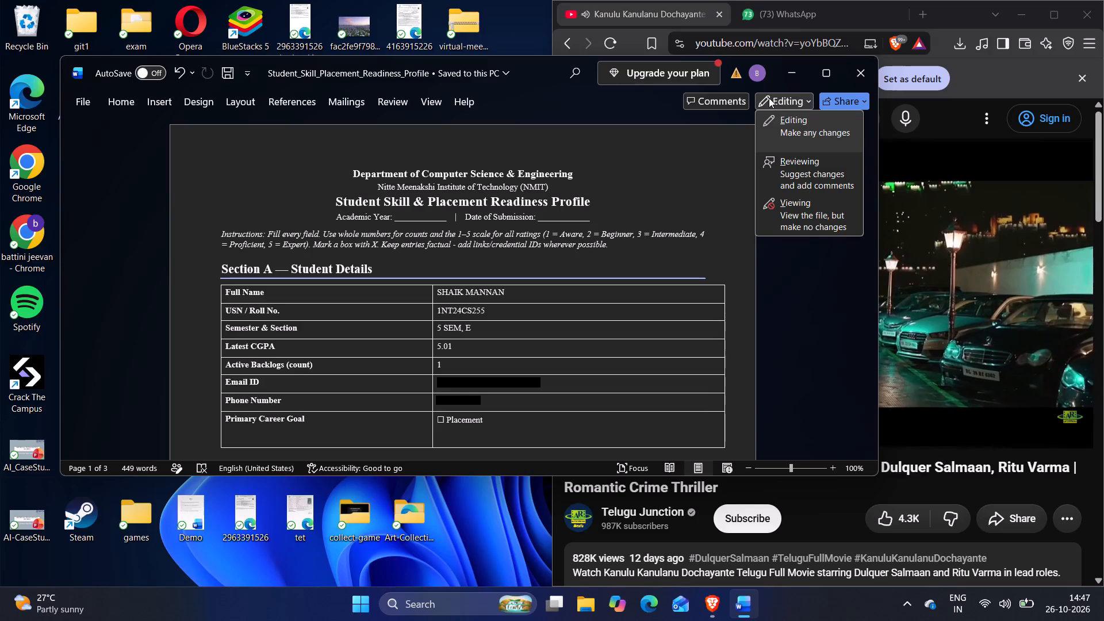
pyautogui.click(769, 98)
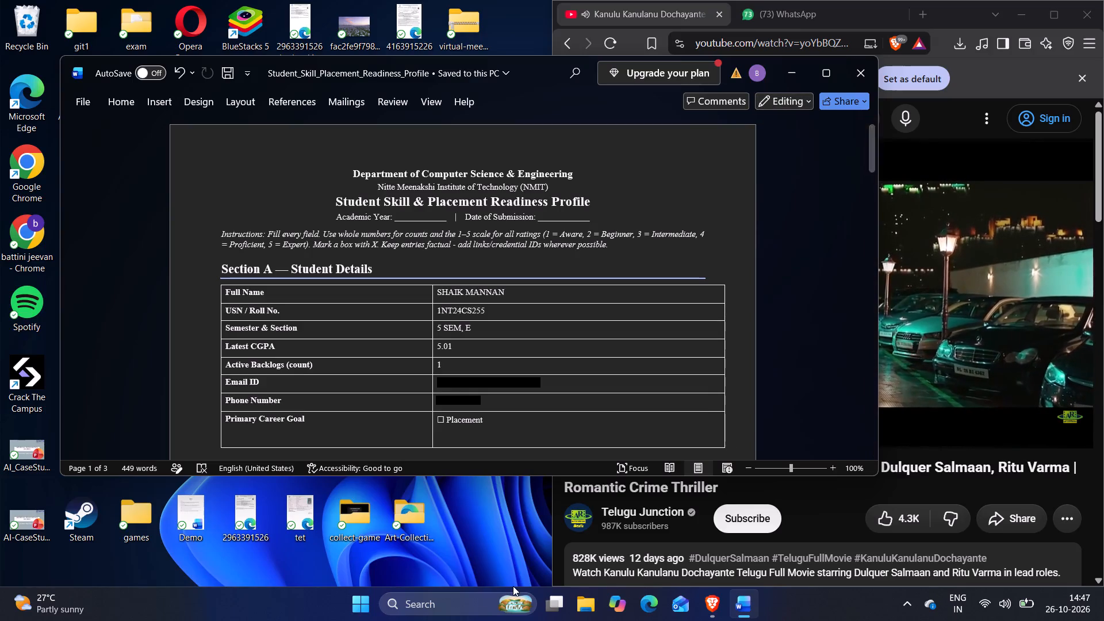
# Search Windows for FILES, launch File Explorer, and open Student_Skill_Placement_Readiness_Profile from the recent files.
pyautogui.click(436, 614)
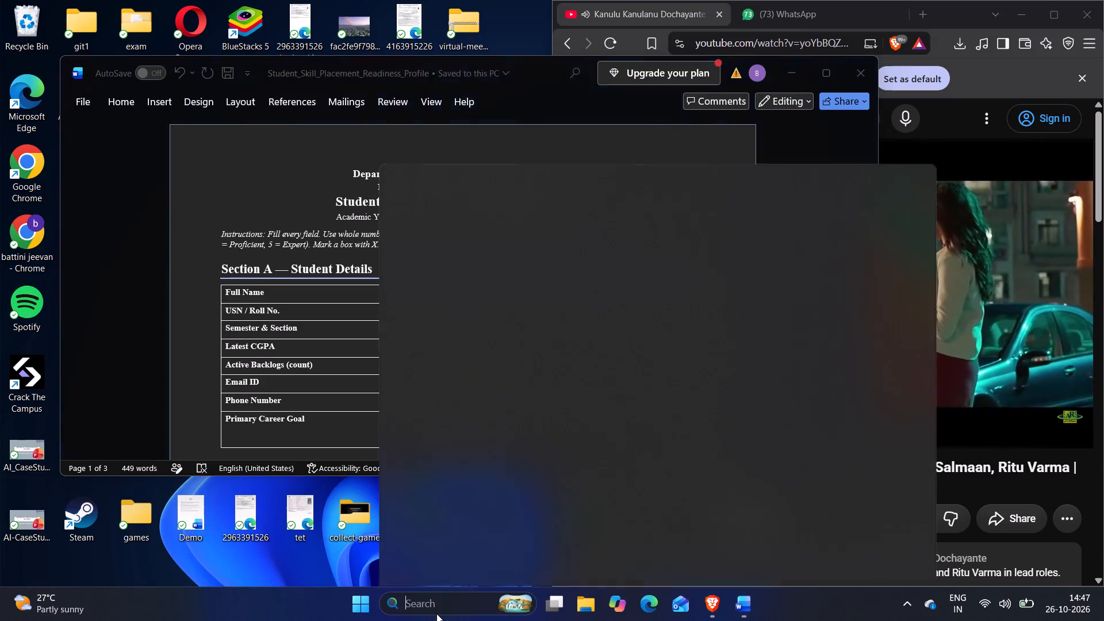
pyautogui.write('FILES')
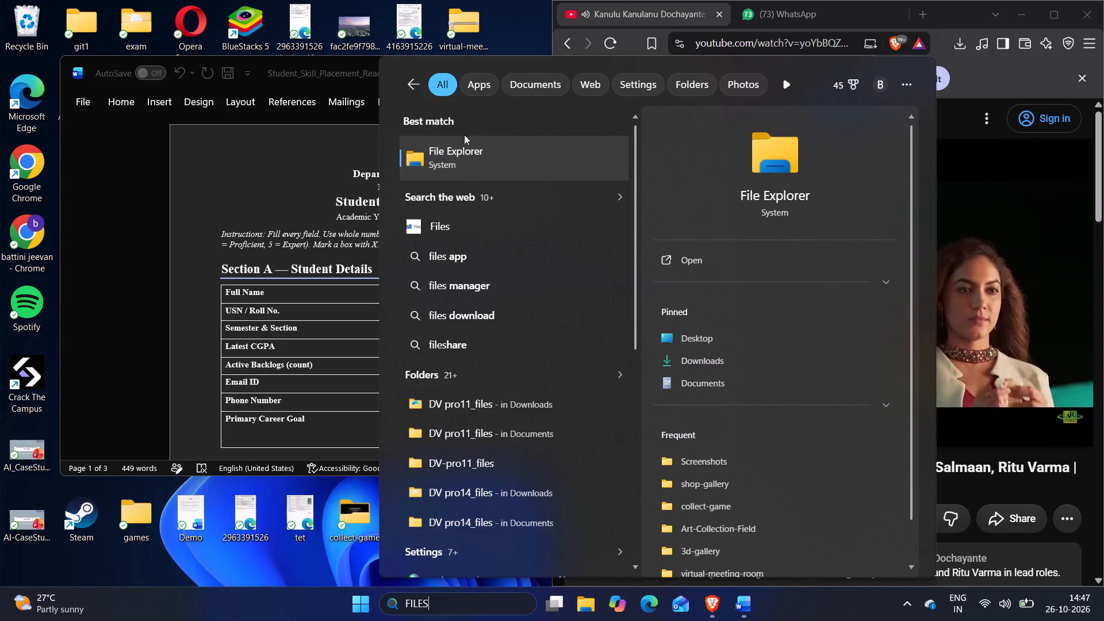
pyautogui.doubleClick(461, 155)
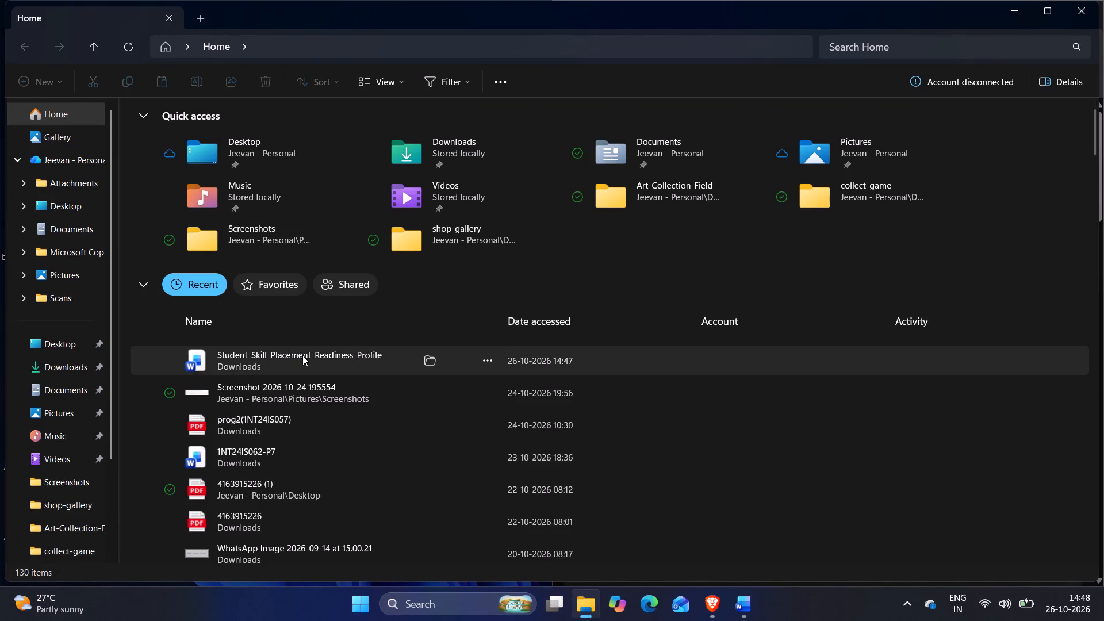
pyautogui.doubleClick(302, 355)
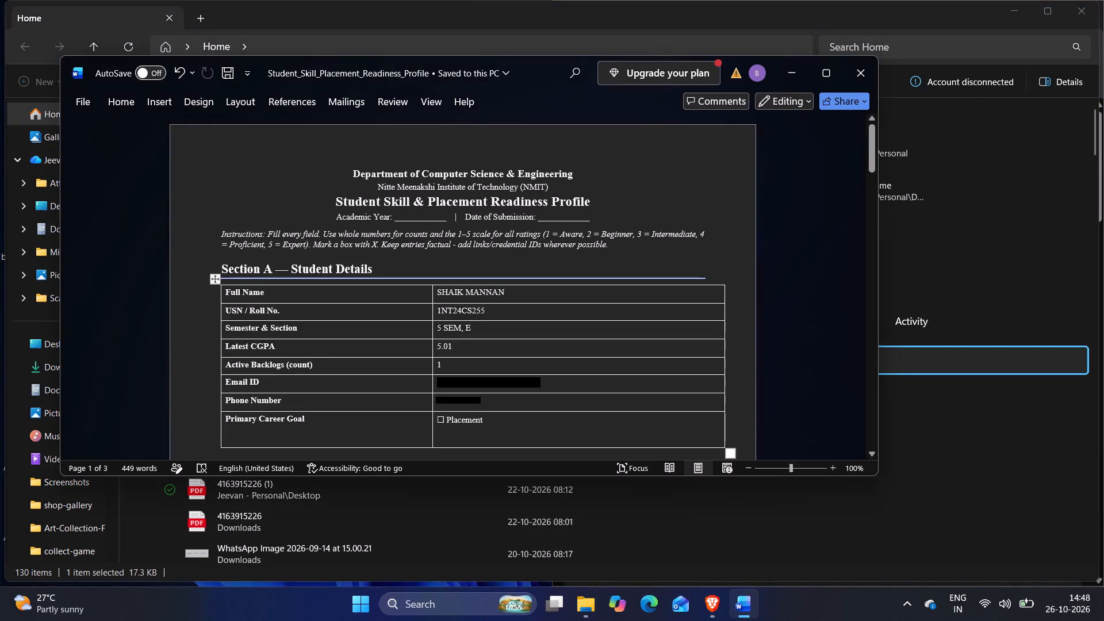
# Close the Student_Skill_Placement_Readiness_Profile document in Word.
pyautogui.click(863, 64)
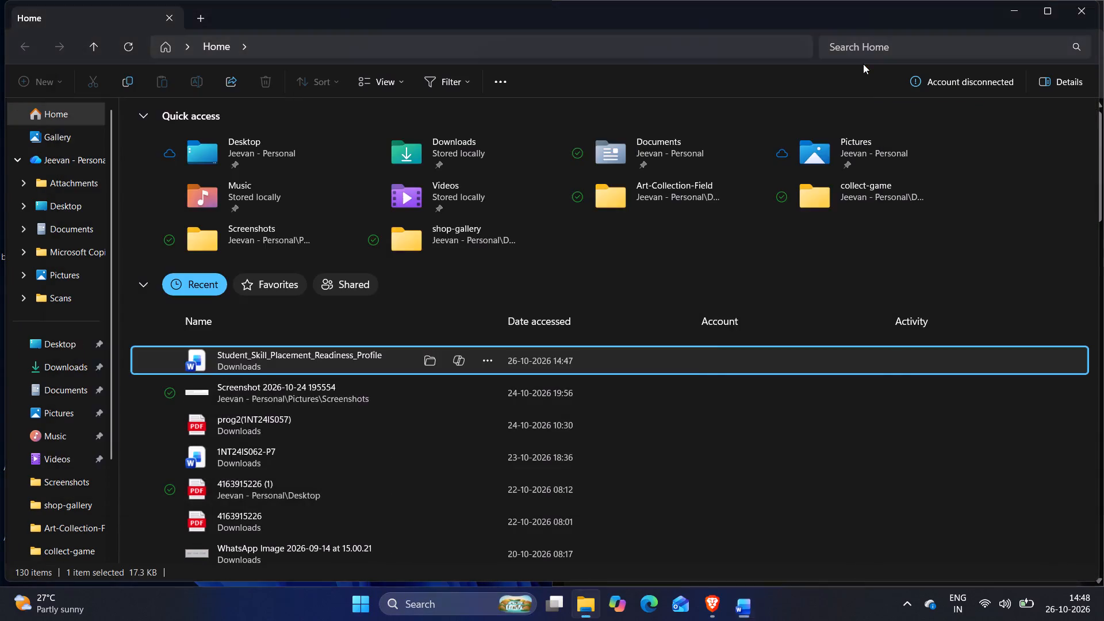
pyautogui.moveTo(1021, 0); pyautogui.dragTo(1014, 10)
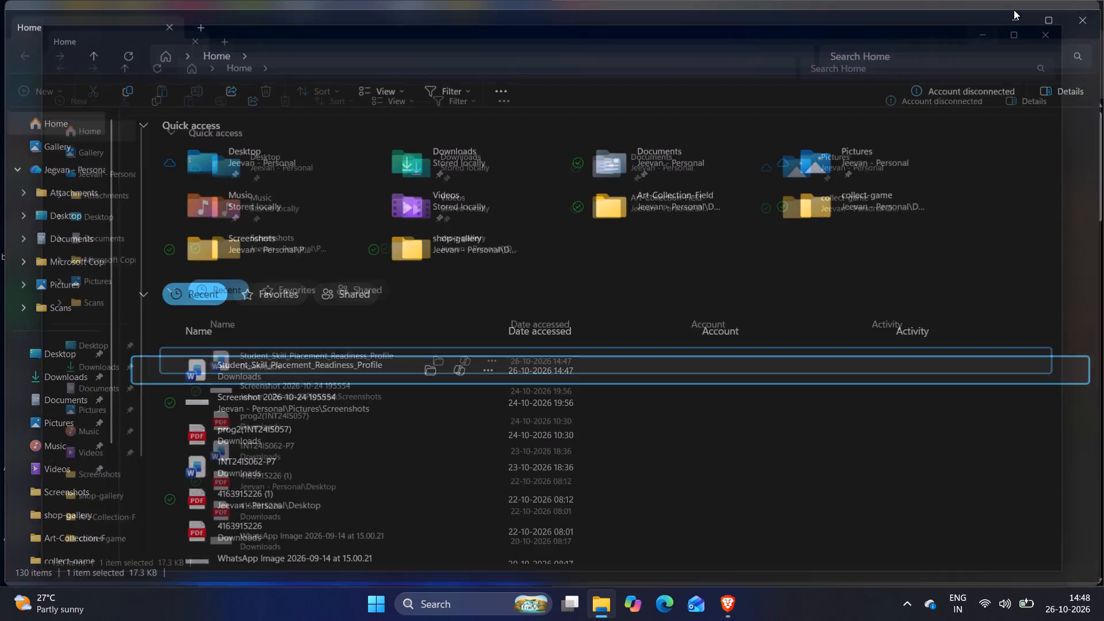
# Reopen Student_Skill_Placement_Readiness_Profile from File Explorer's recent files and review the saved entries from Student Details through the Declaration.
pyautogui.click(1012, 17)
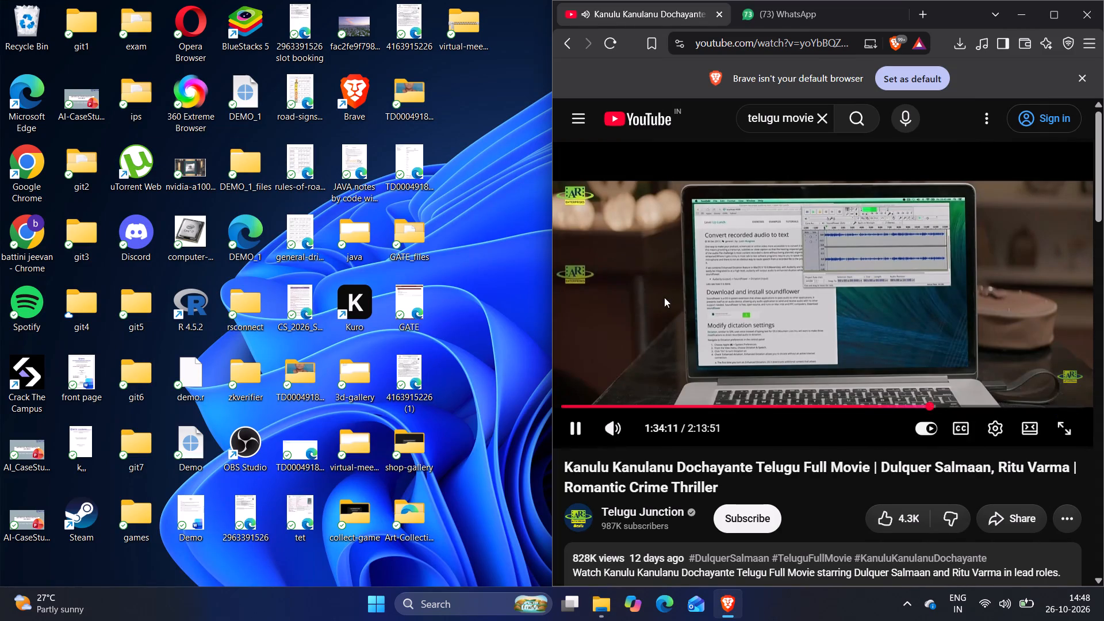
pyautogui.click(606, 600)
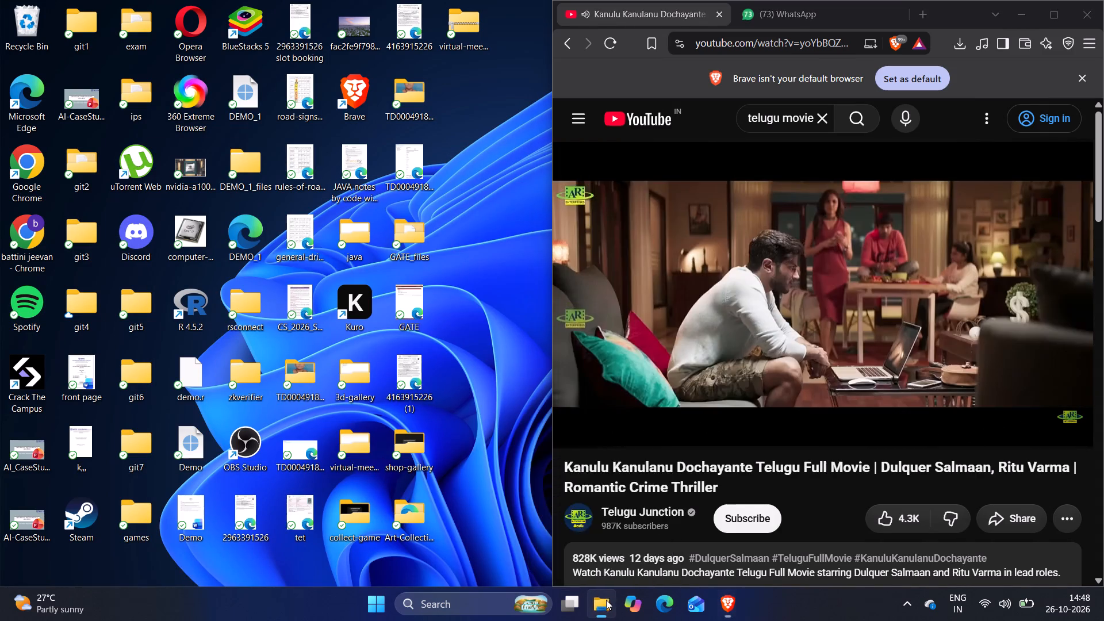
pyautogui.doubleClick(279, 362)
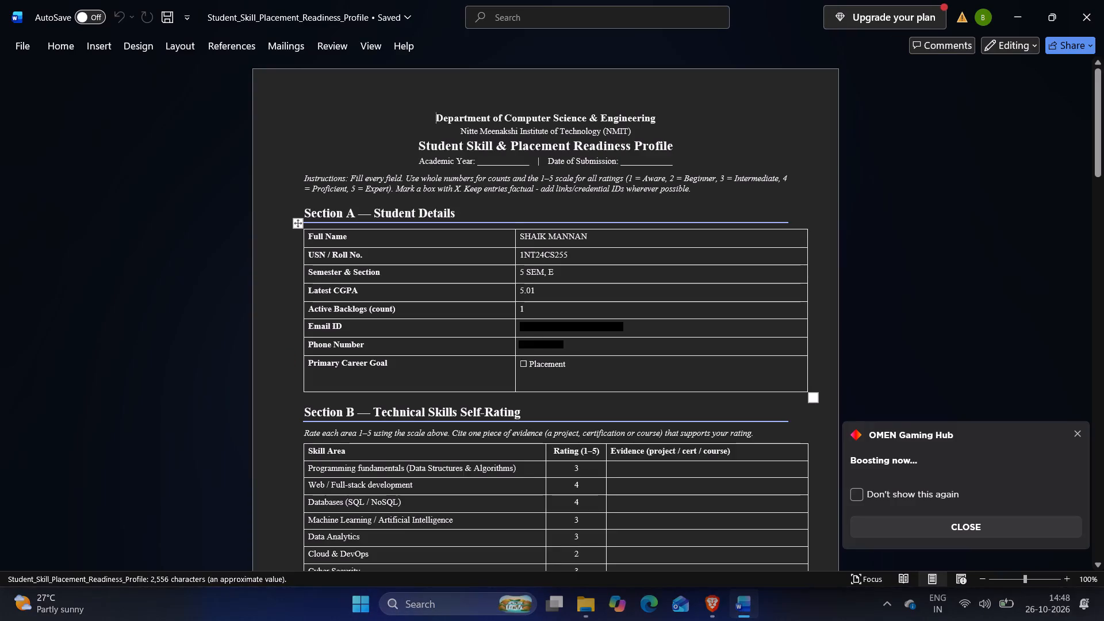
pyautogui.click(1082, 432)
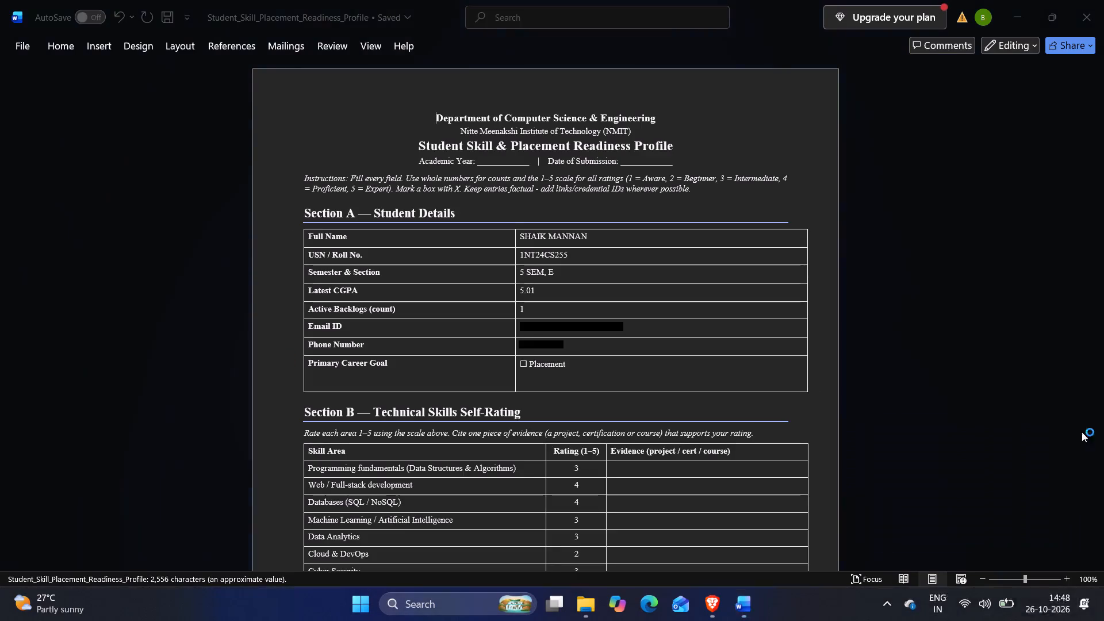
pyautogui.scroll(-4, 869, 458)
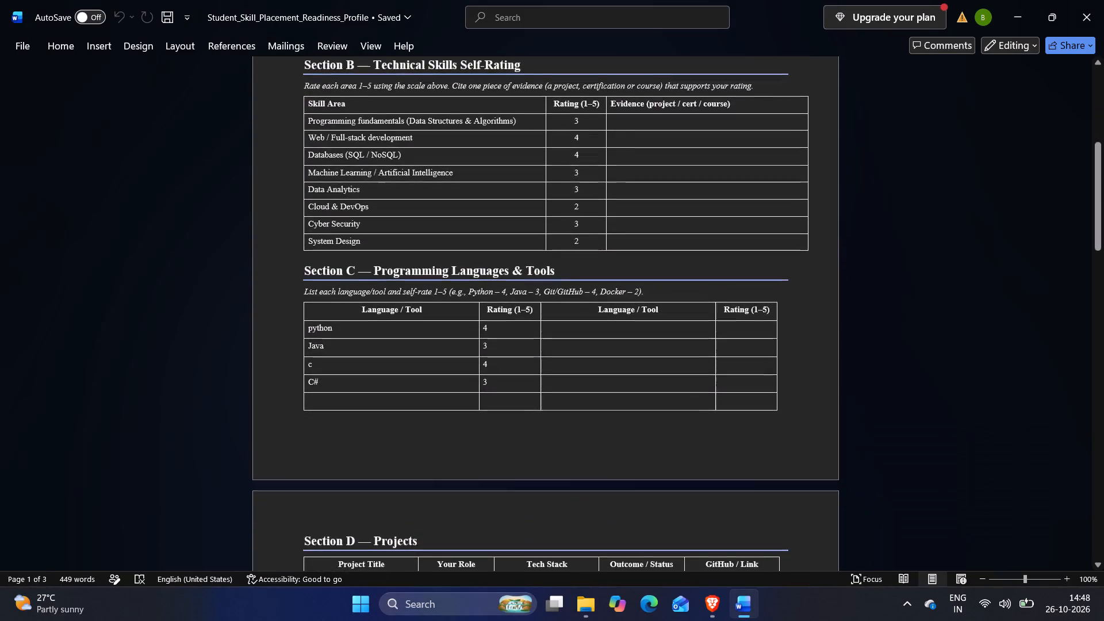
pyautogui.scroll(-6, 869, 458)
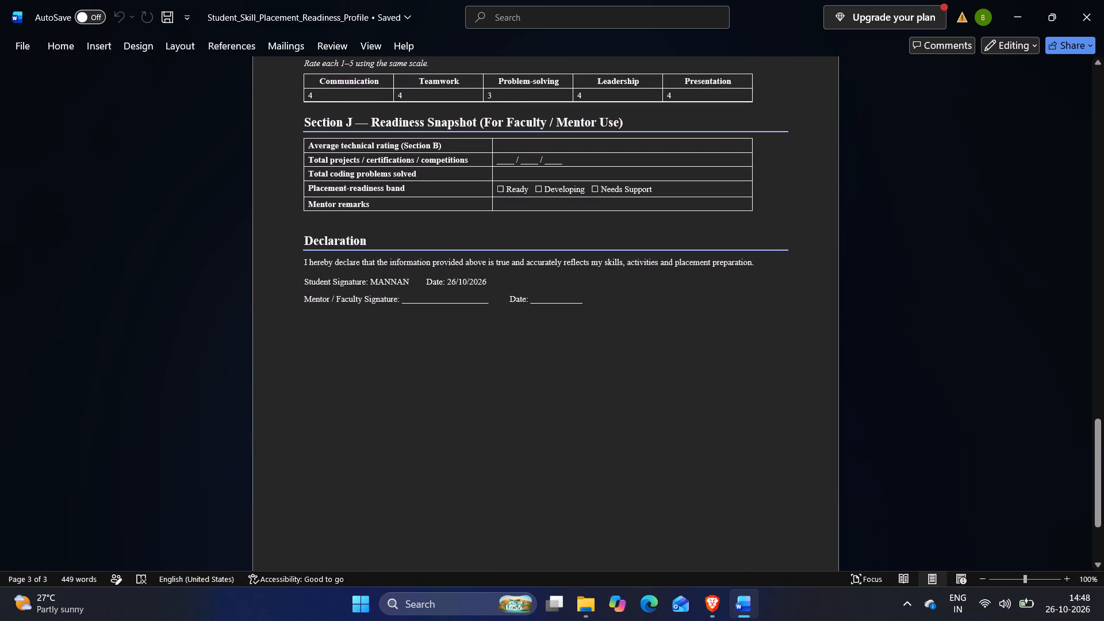
pyautogui.scroll(3, 869, 458)
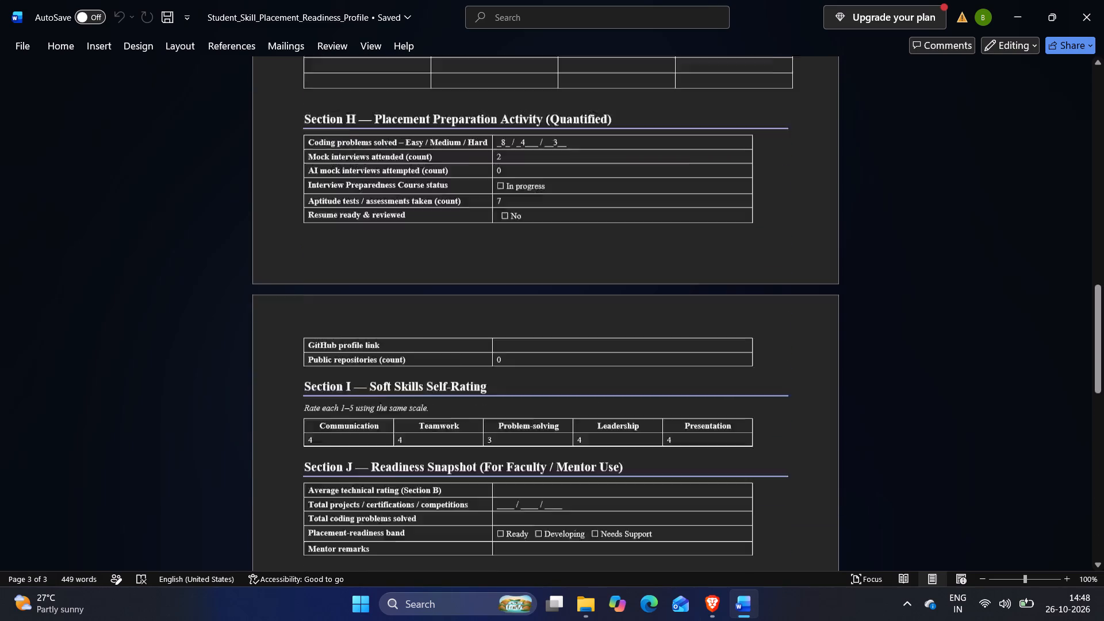
# Close the Student_Skill_Placement_Readiness_Profile document and the File Explorer window.
pyautogui.click(1103, 0)
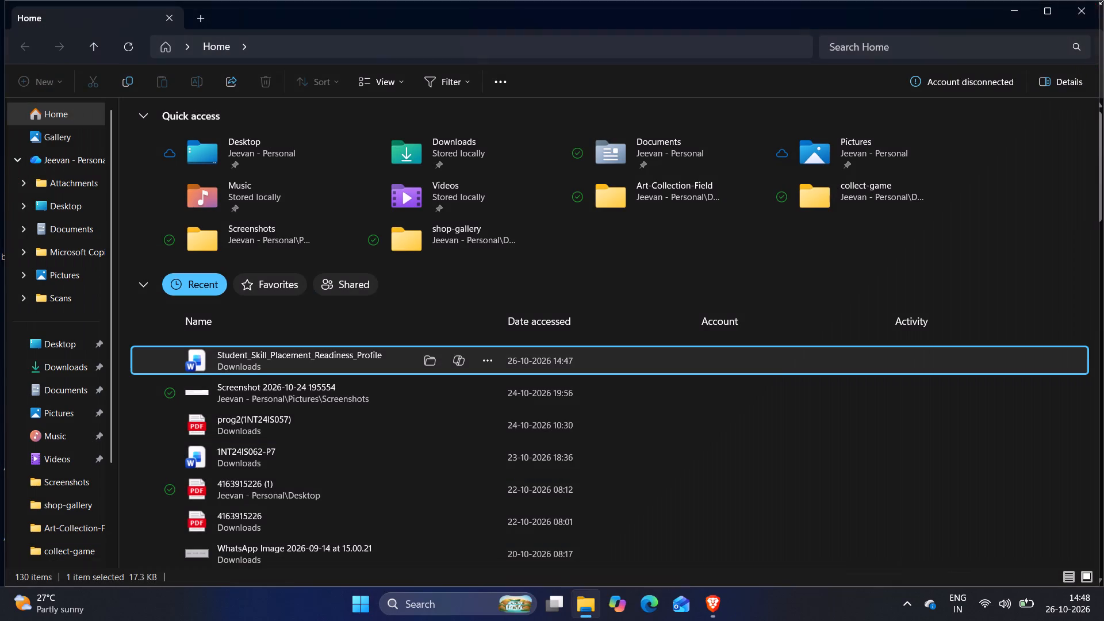
pyautogui.click(1086, 3)
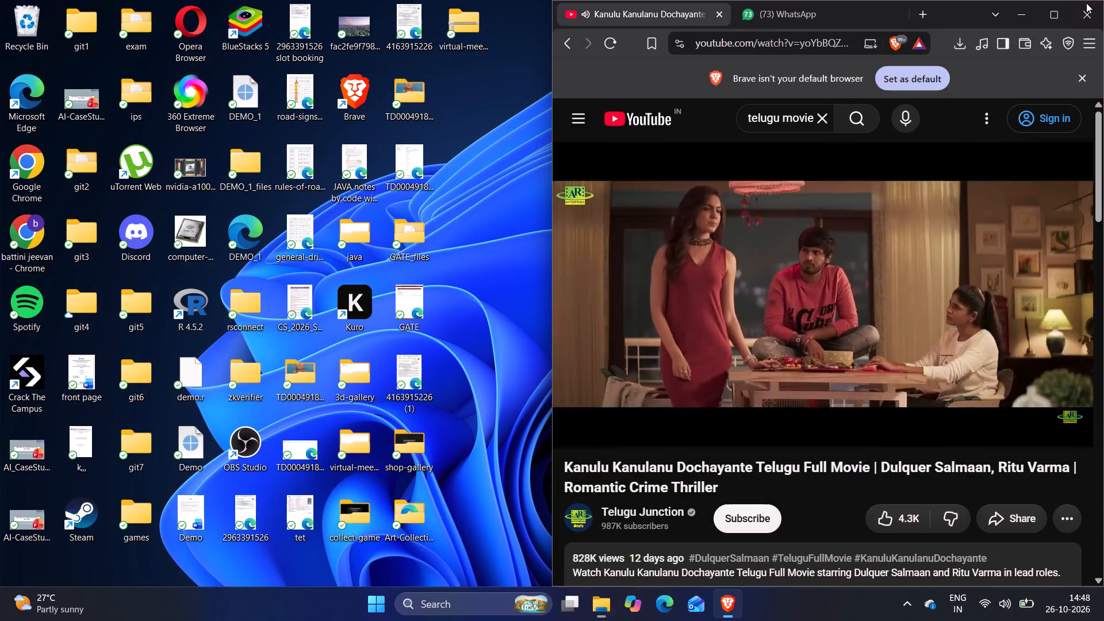